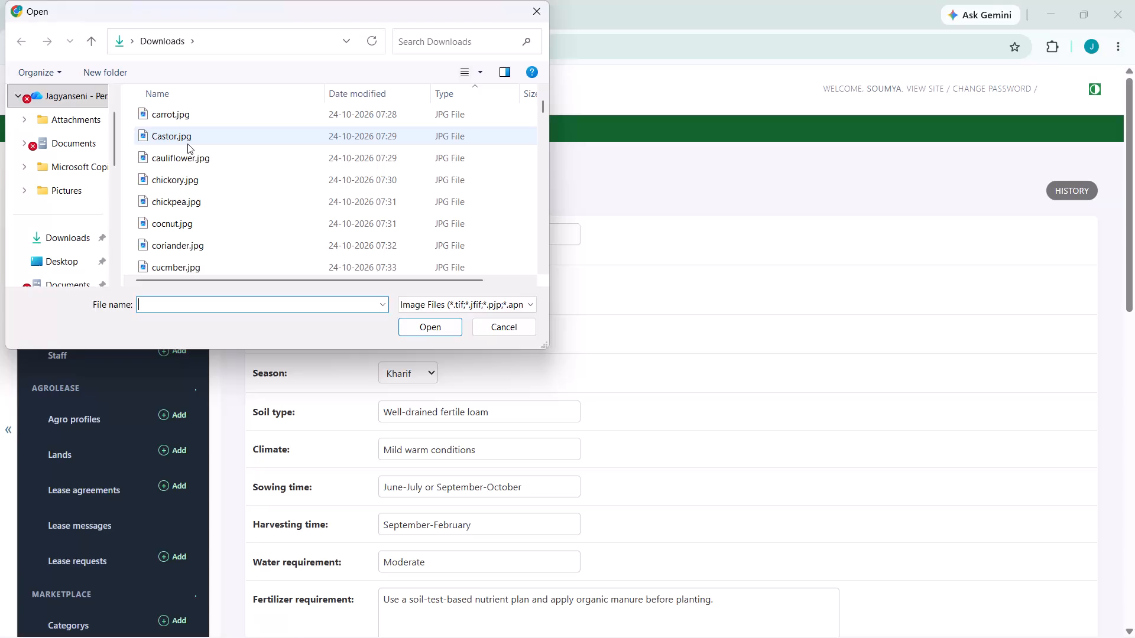
Attach capsicum.webp from Downloads as the crop image for Capsicum and save the record.
scroll(187, 144, up, 2)
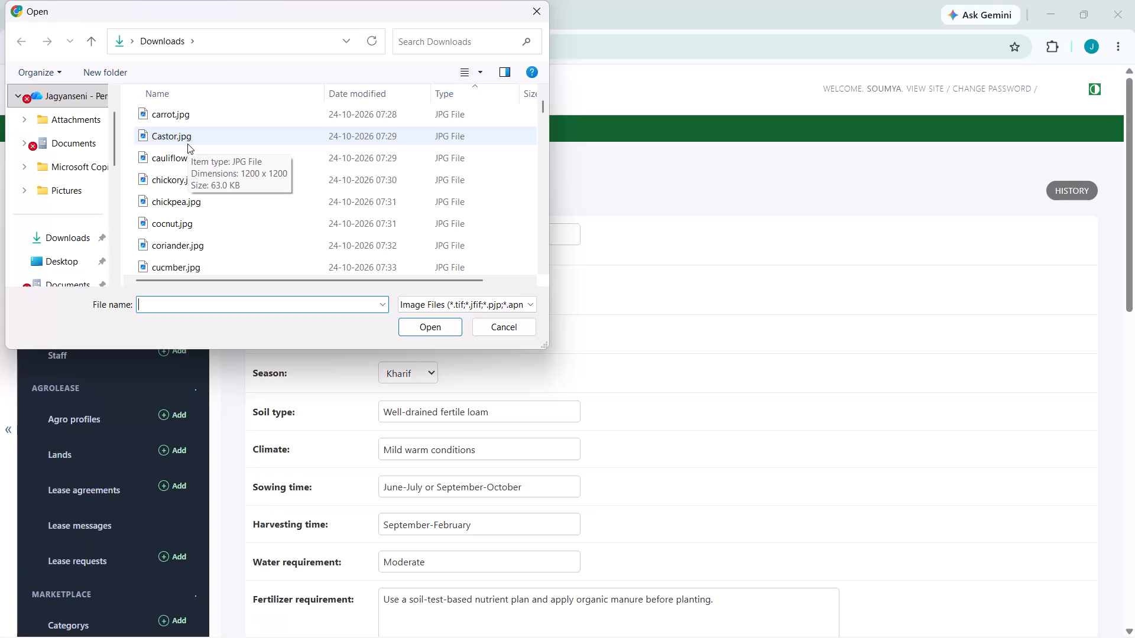
scroll(187, 144, up, 2)
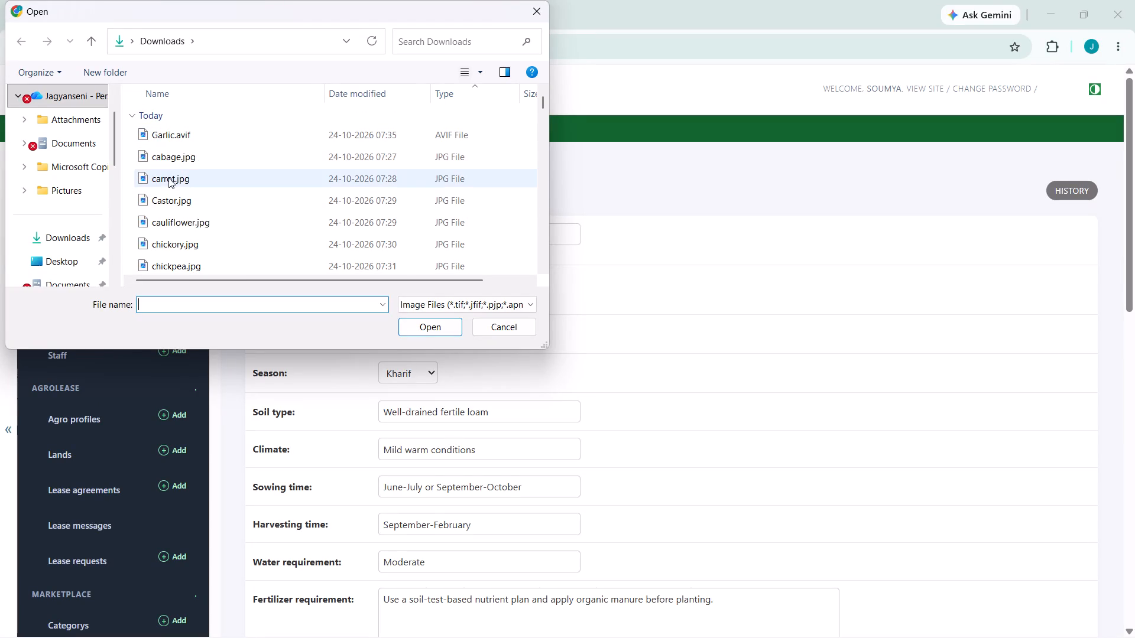
scroll(167, 177, down, 1)
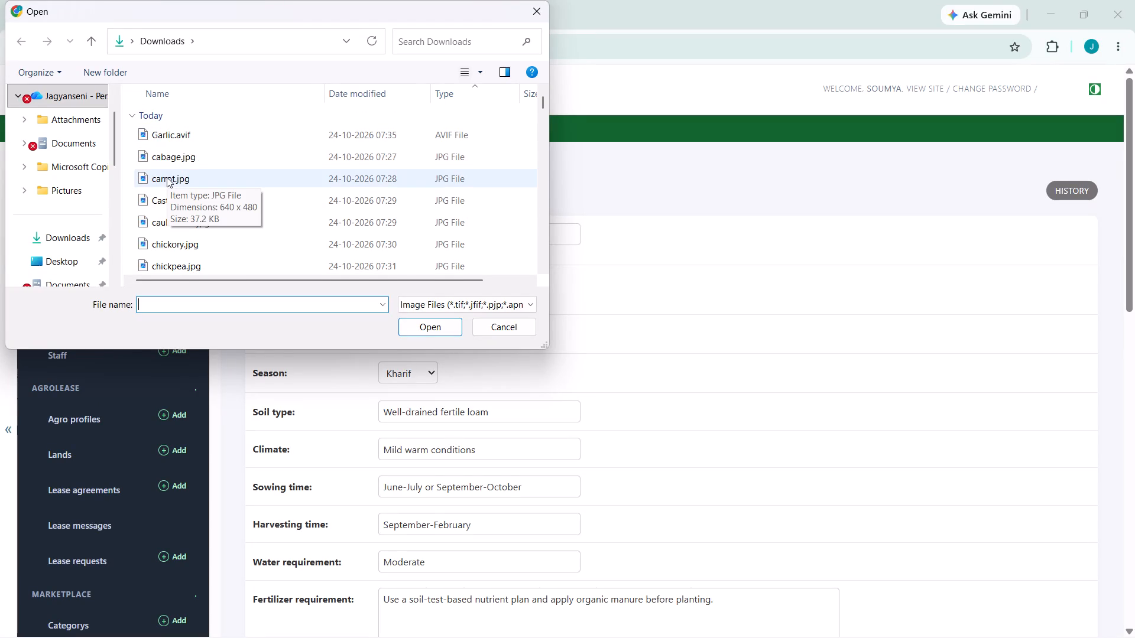
scroll(167, 177, down, 1)
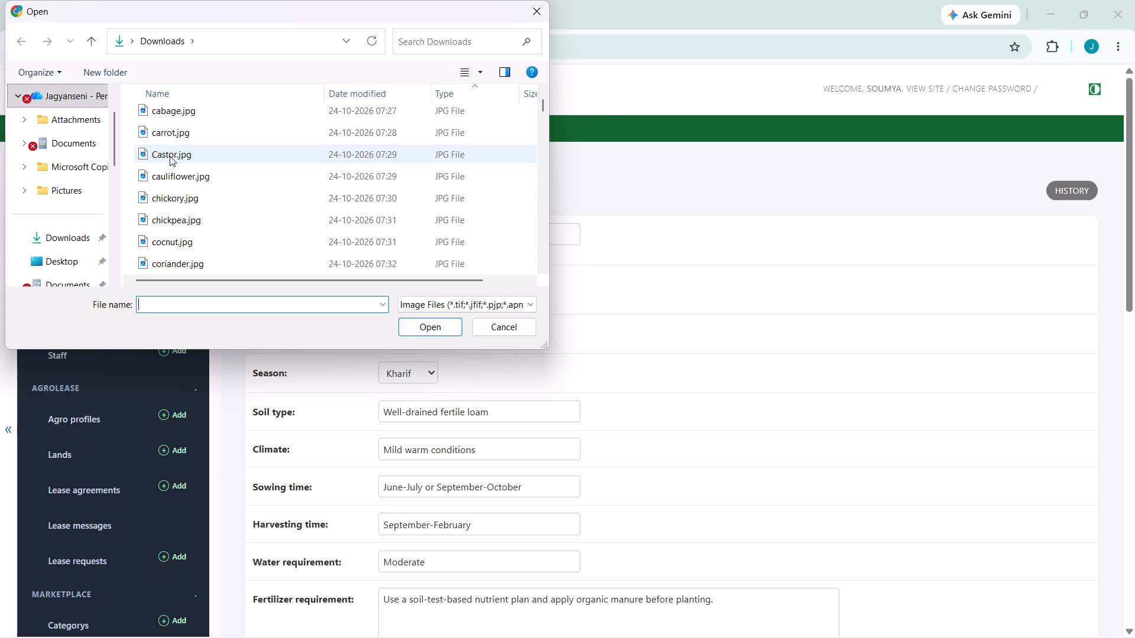
scroll(172, 207, down, 1)
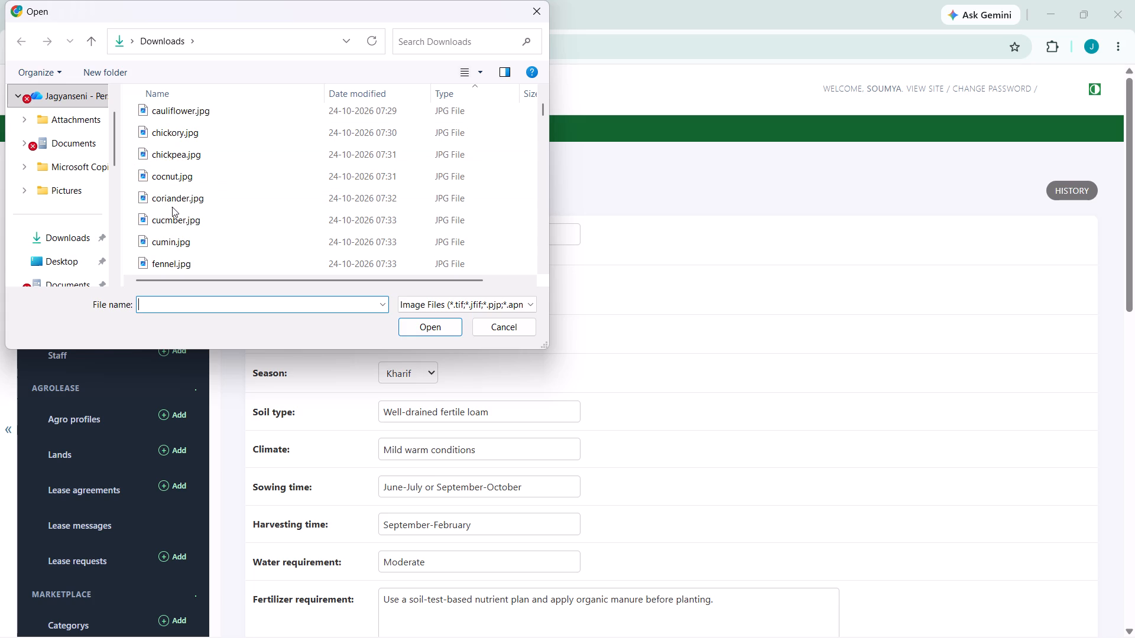
scroll(172, 207, down, 2)
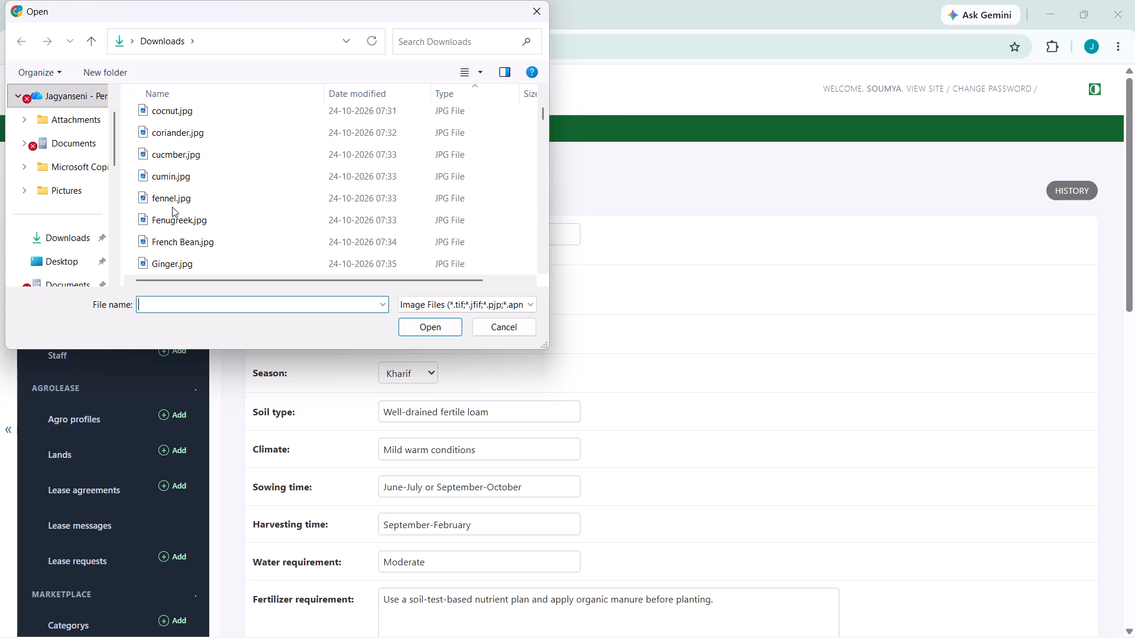
scroll(172, 207, down, 3)
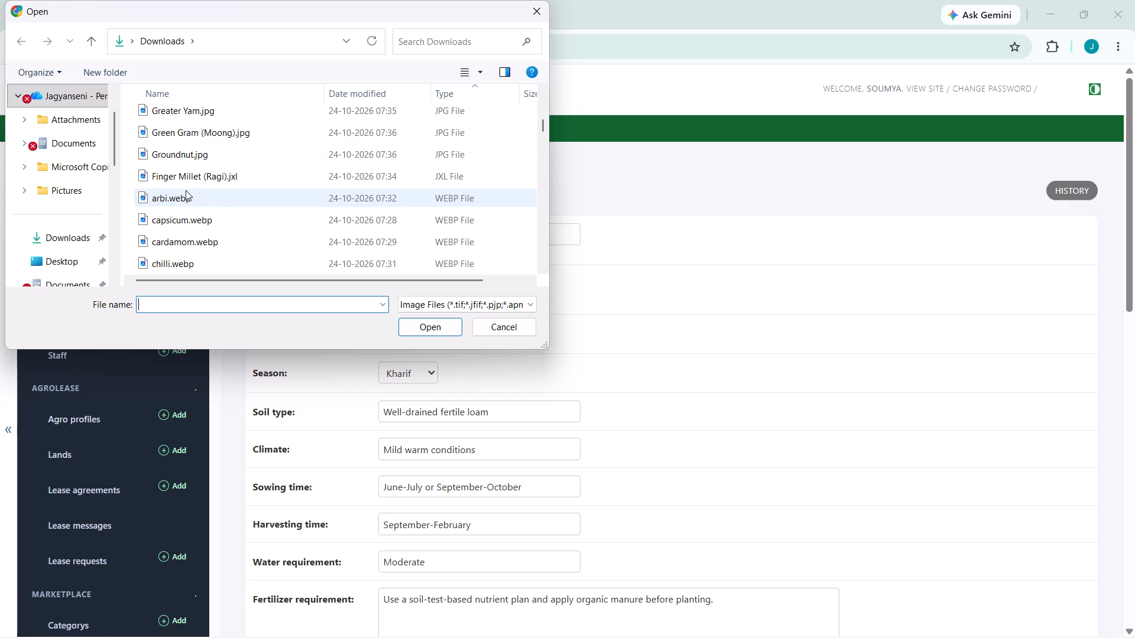
scroll(186, 190, down, 1)
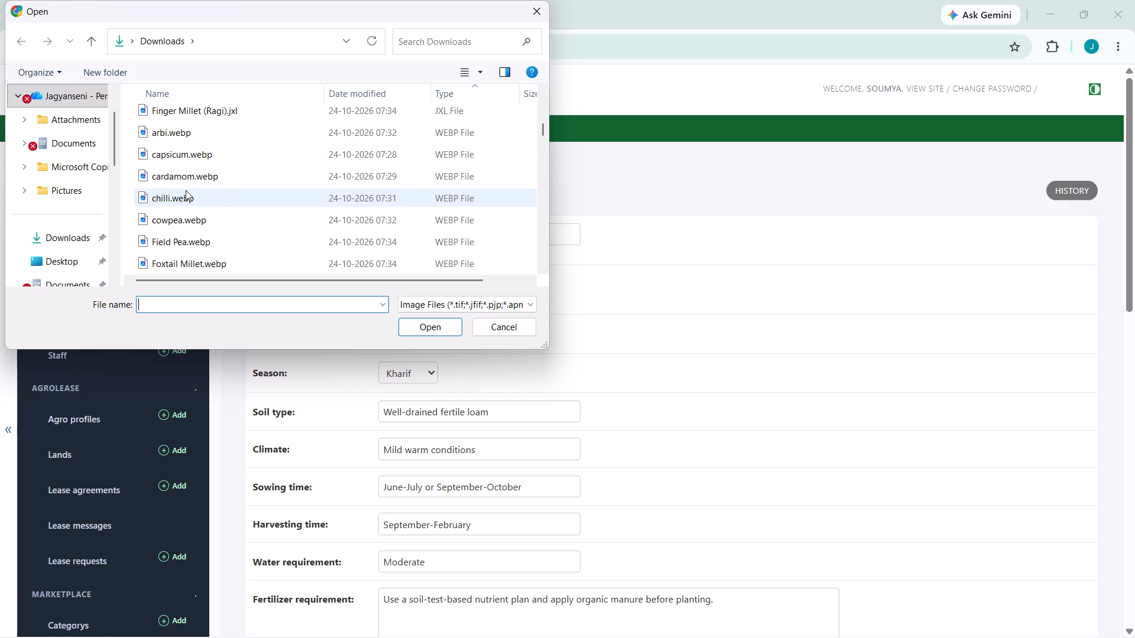
click(191, 159)
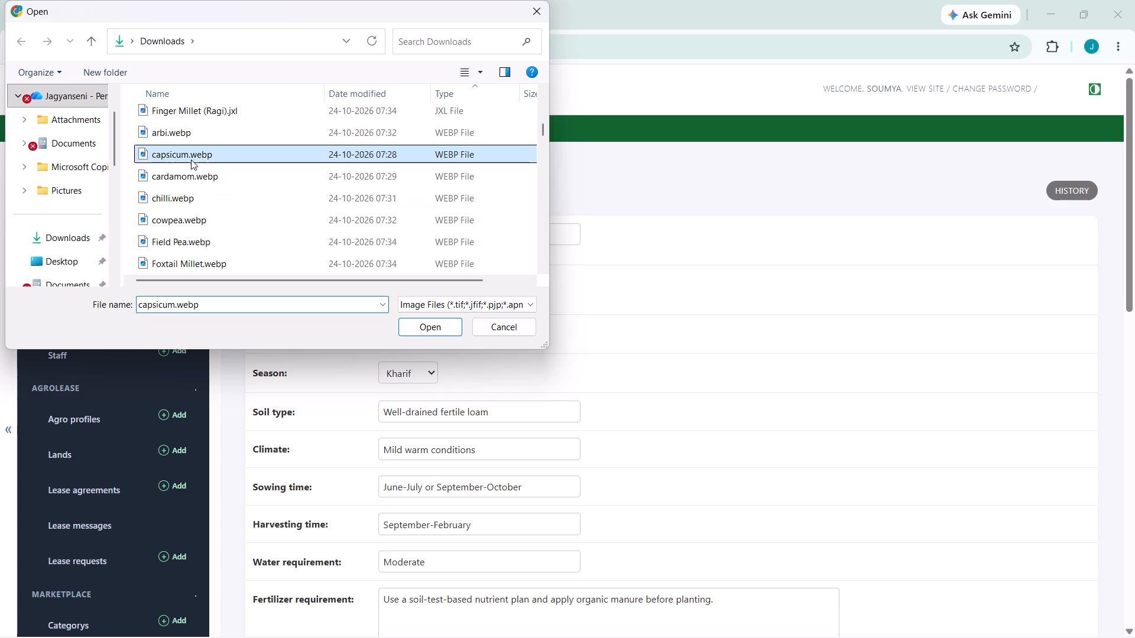
click(420, 323)
scroll(420, 323, down, 8)
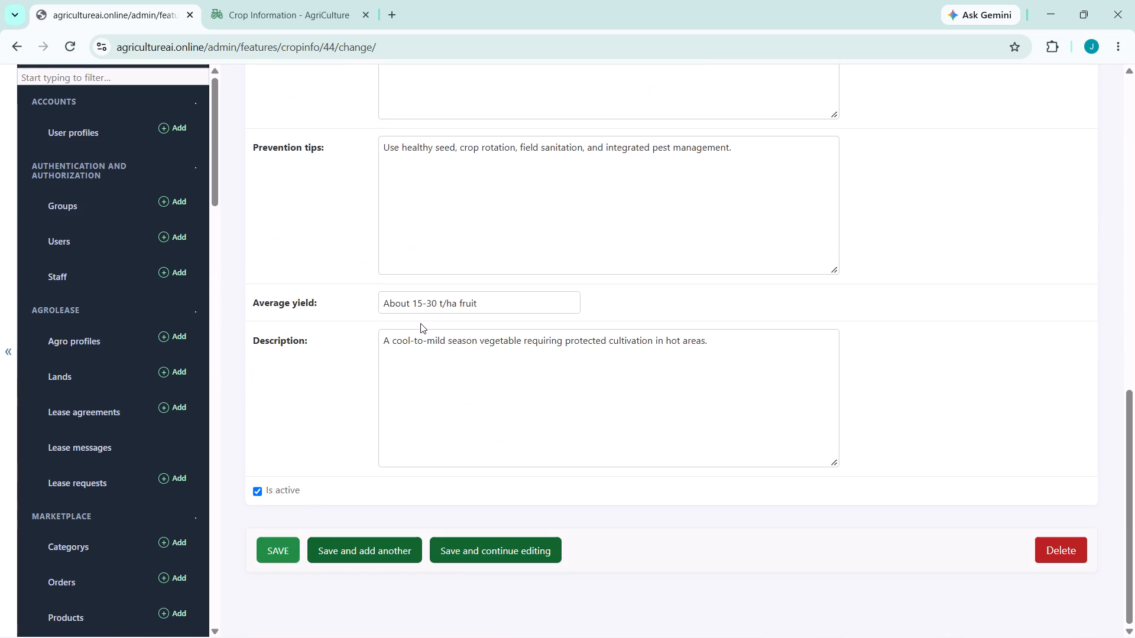
click(280, 545)
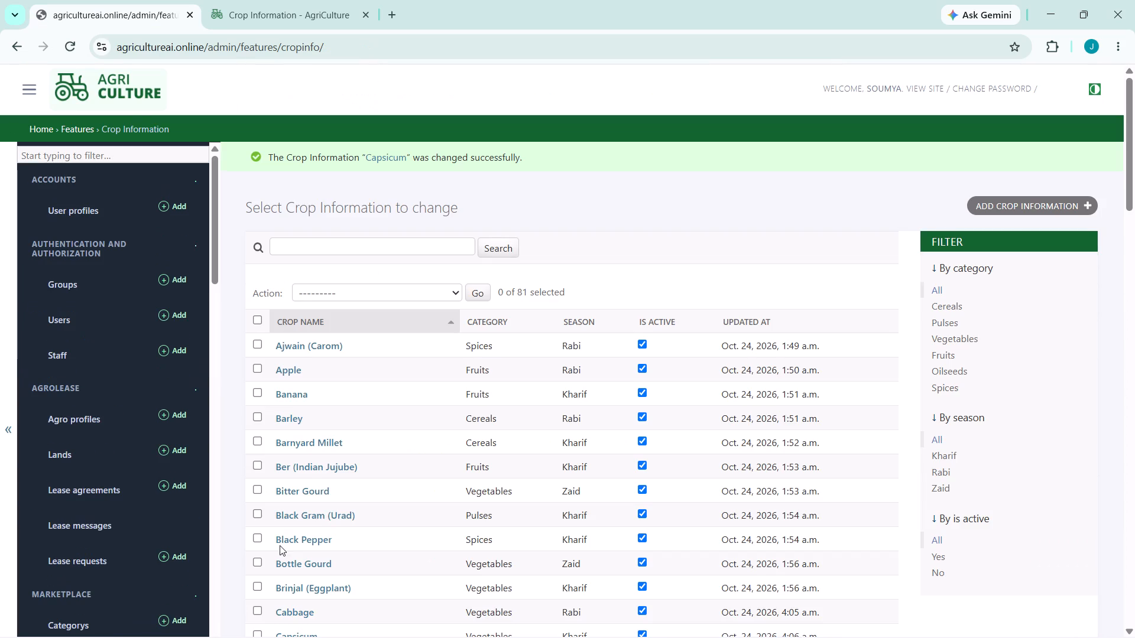
Open the Cardamom crop record, attach cardamom.webp as its crop image, and save it.
scroll(310, 481, down, 4)
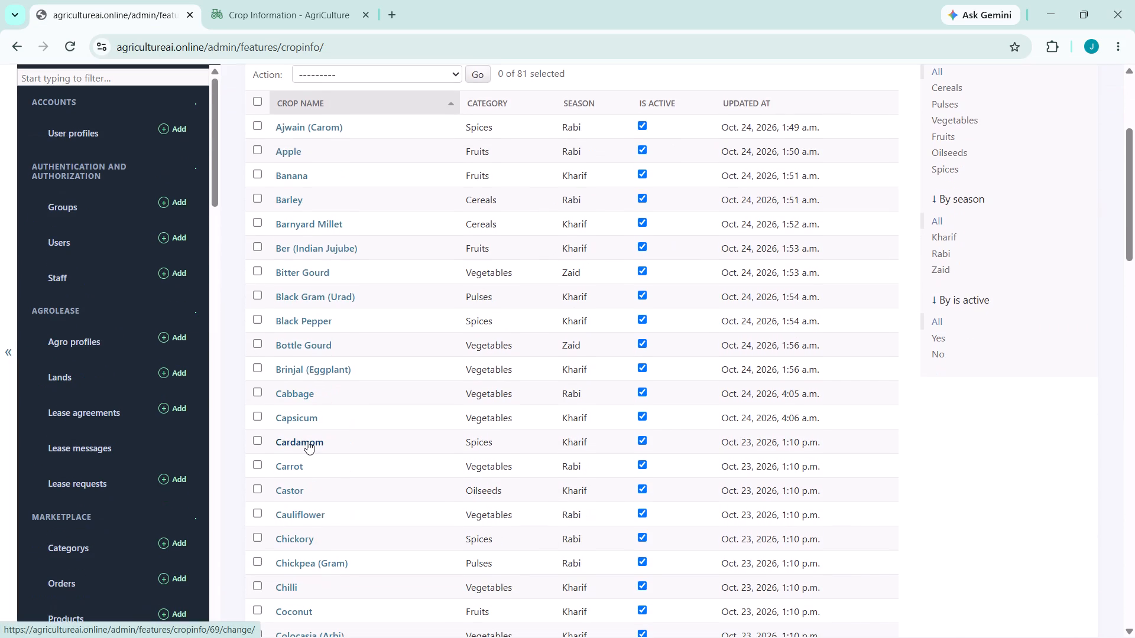
click(307, 441)
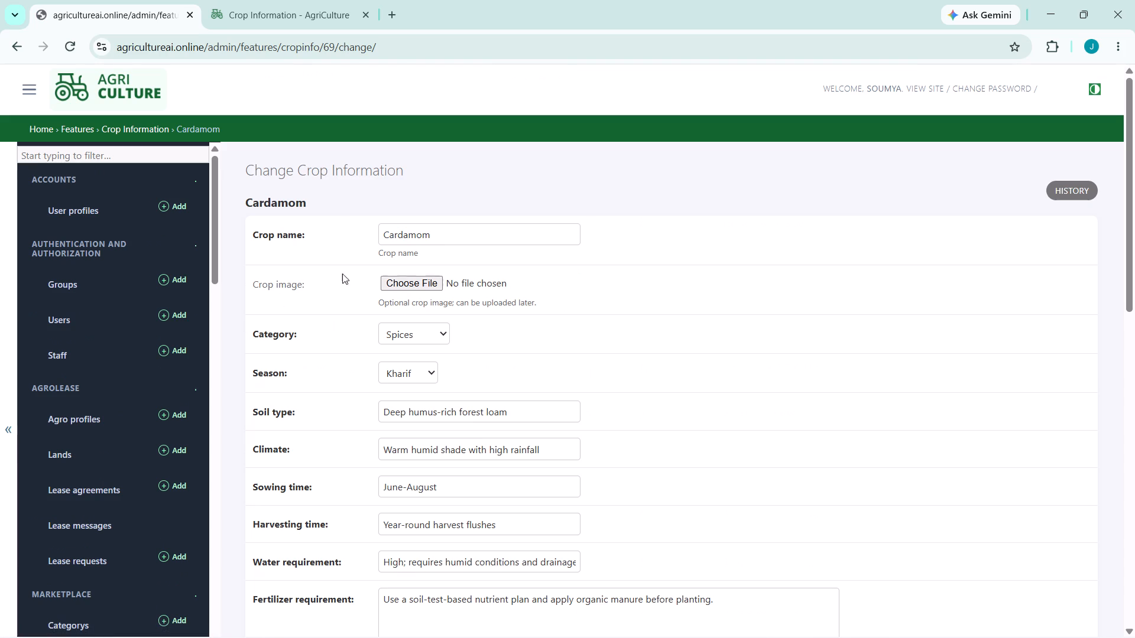
click(396, 281)
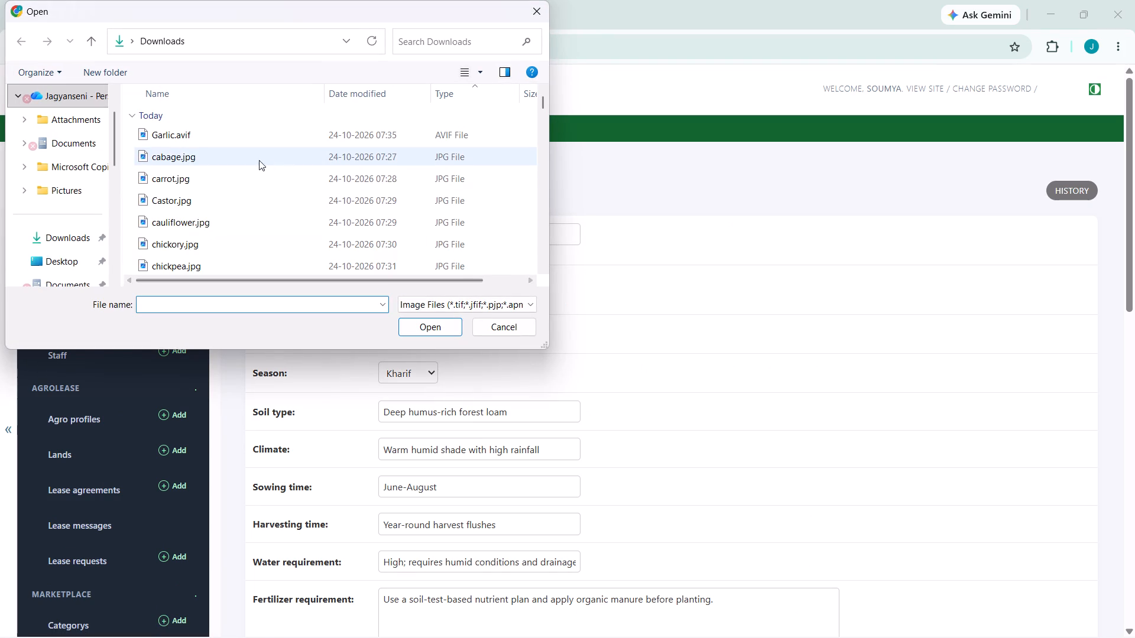
click(546, 4)
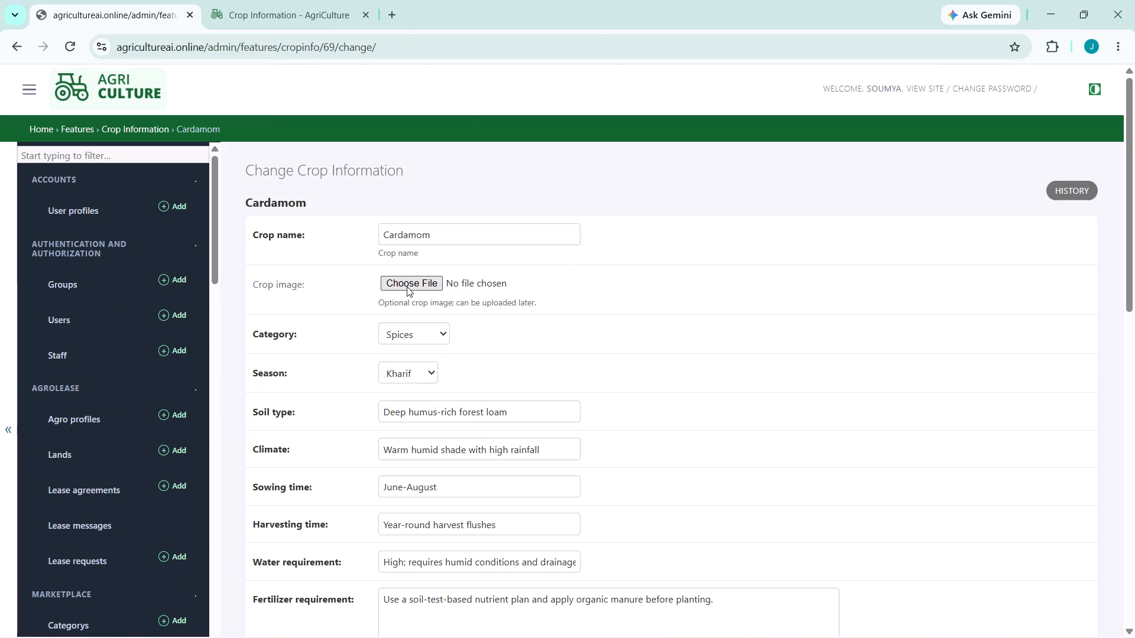
click(407, 286)
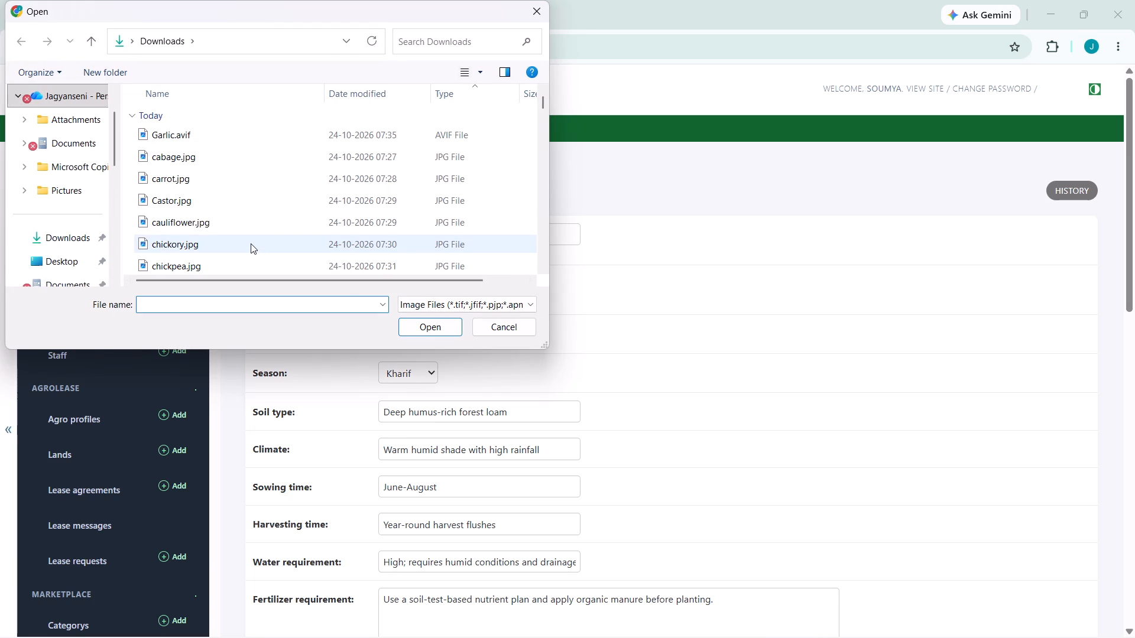
scroll(251, 243, down, 1)
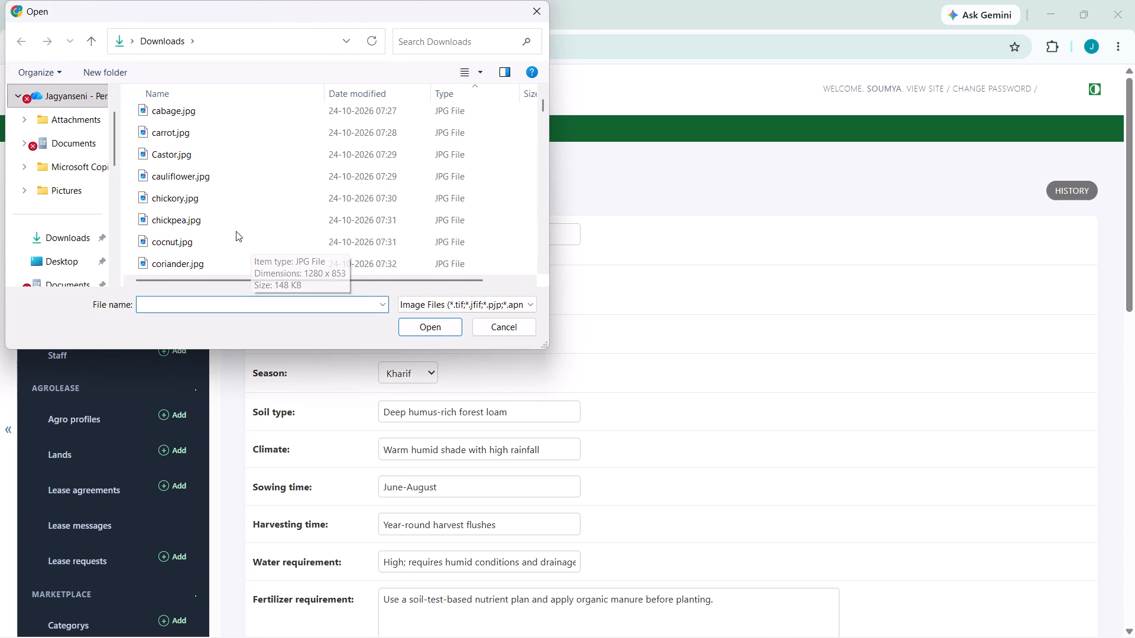
scroll(232, 235, down, 2)
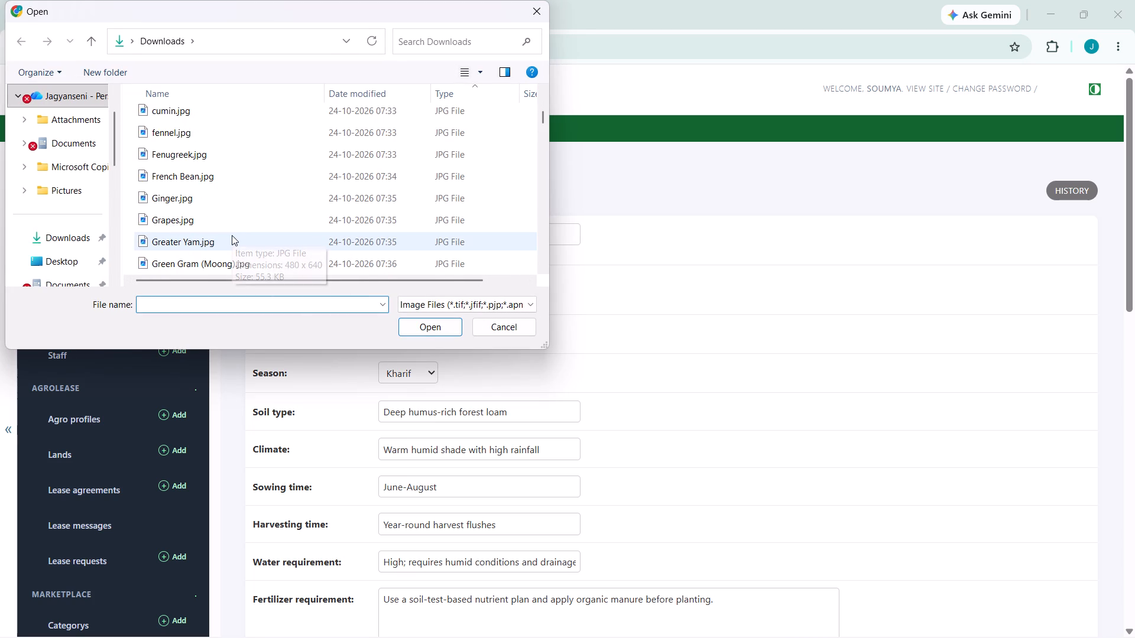
scroll(232, 235, down, 1)
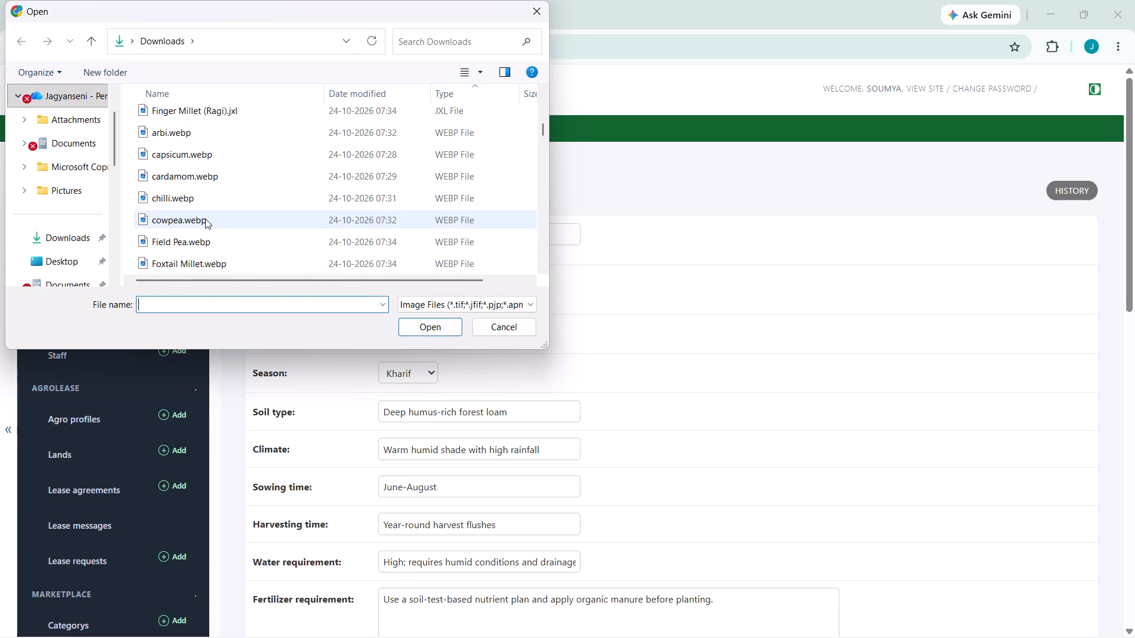
click(202, 178)
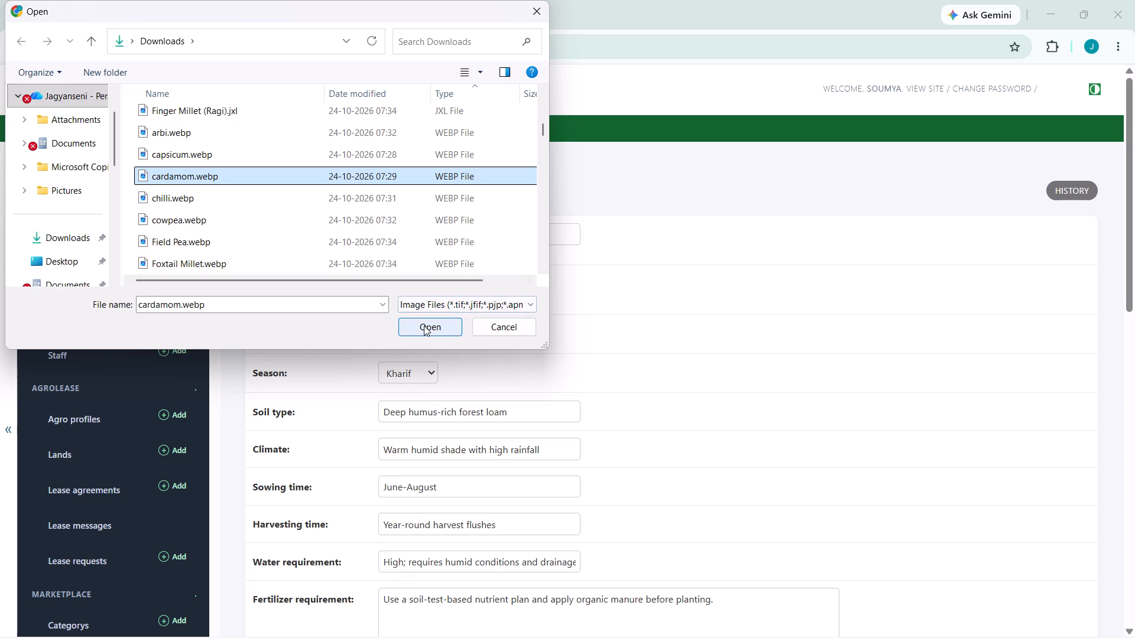
click(424, 325)
scroll(424, 325, down, 8)
click(267, 551)
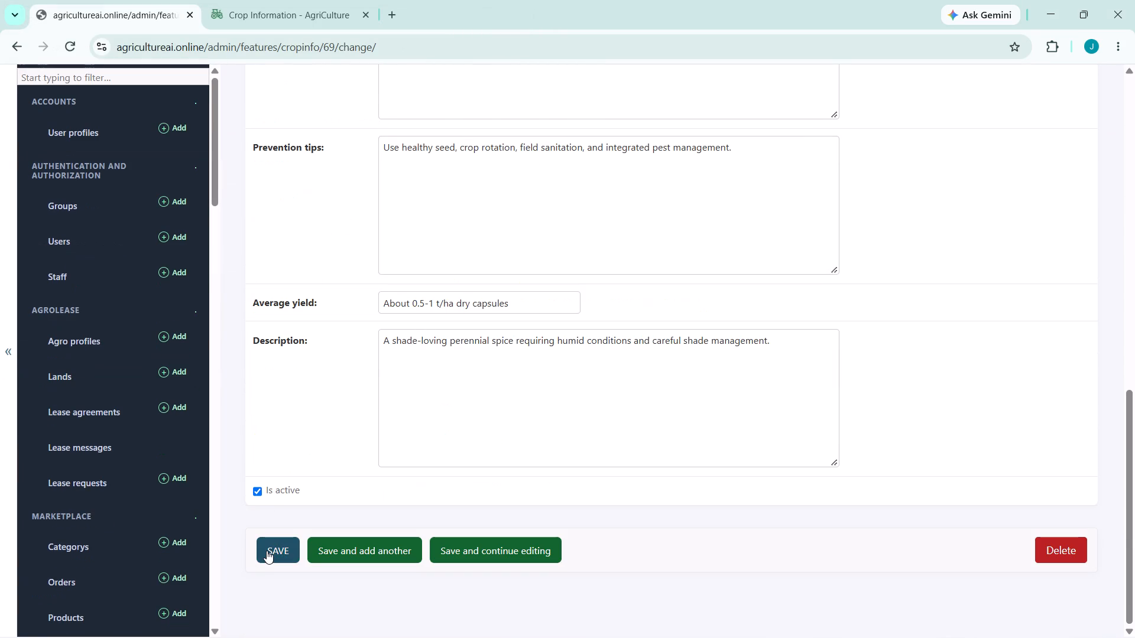
Open the Carrot crop record, attach carrot.jpg as its crop image, and save it.
scroll(277, 529, down, 3)
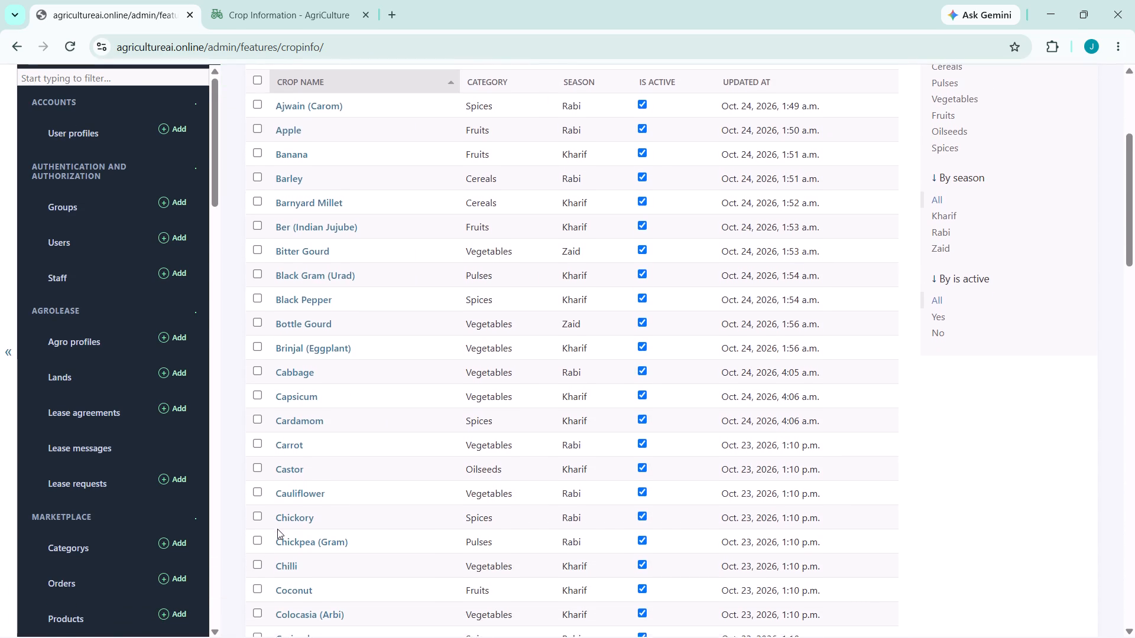
scroll(277, 529, down, 2)
click(285, 411)
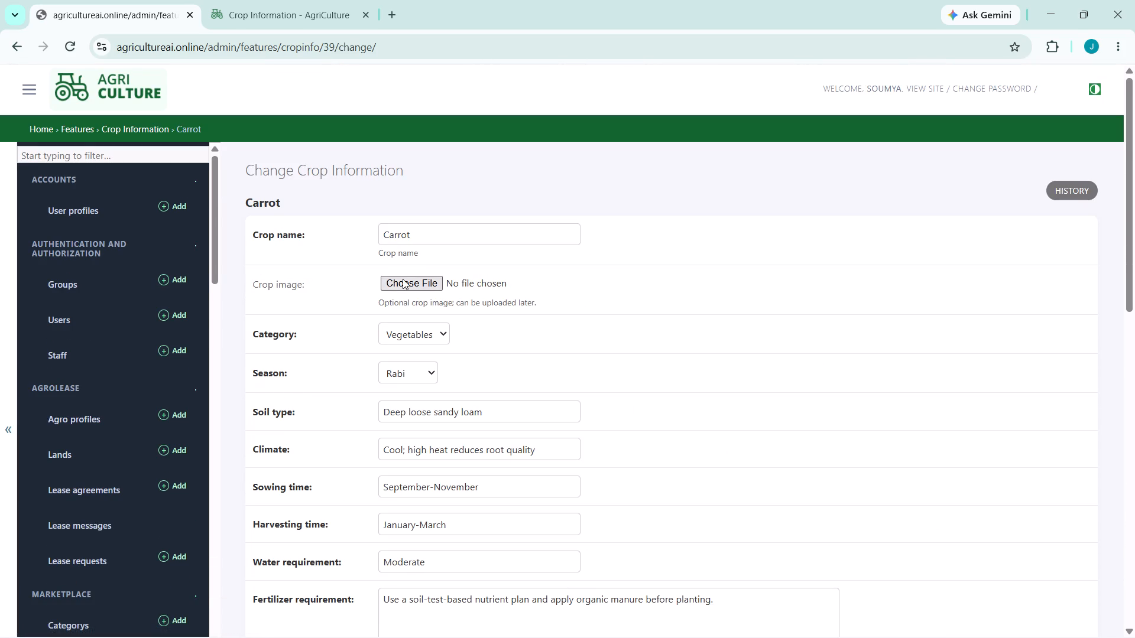
click(403, 279)
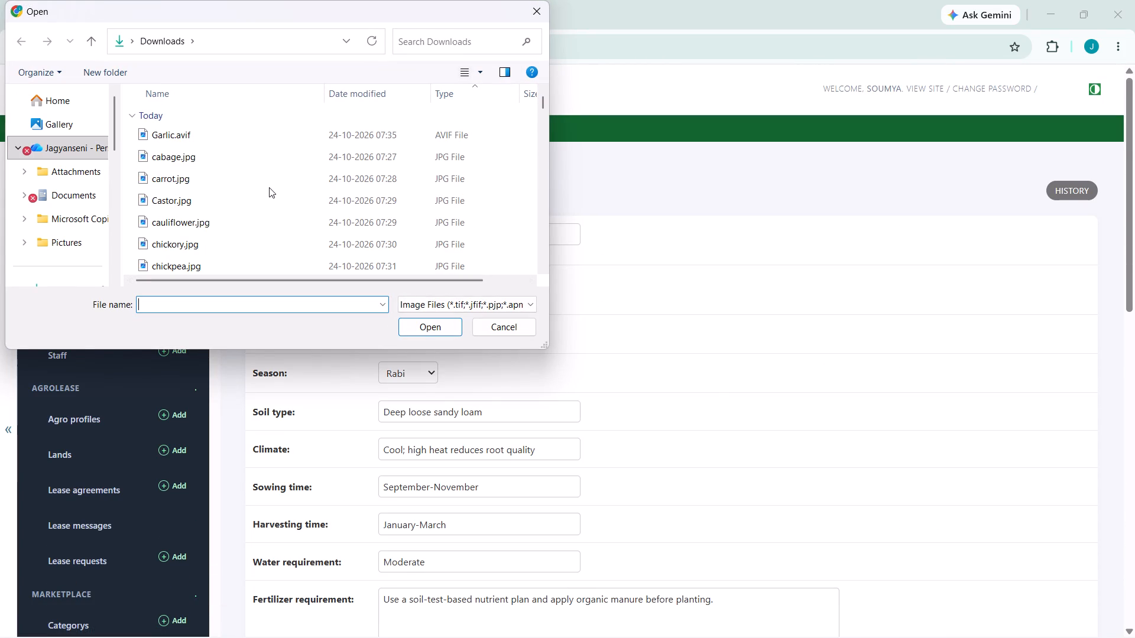
scroll(269, 187, down, 1)
click(217, 188)
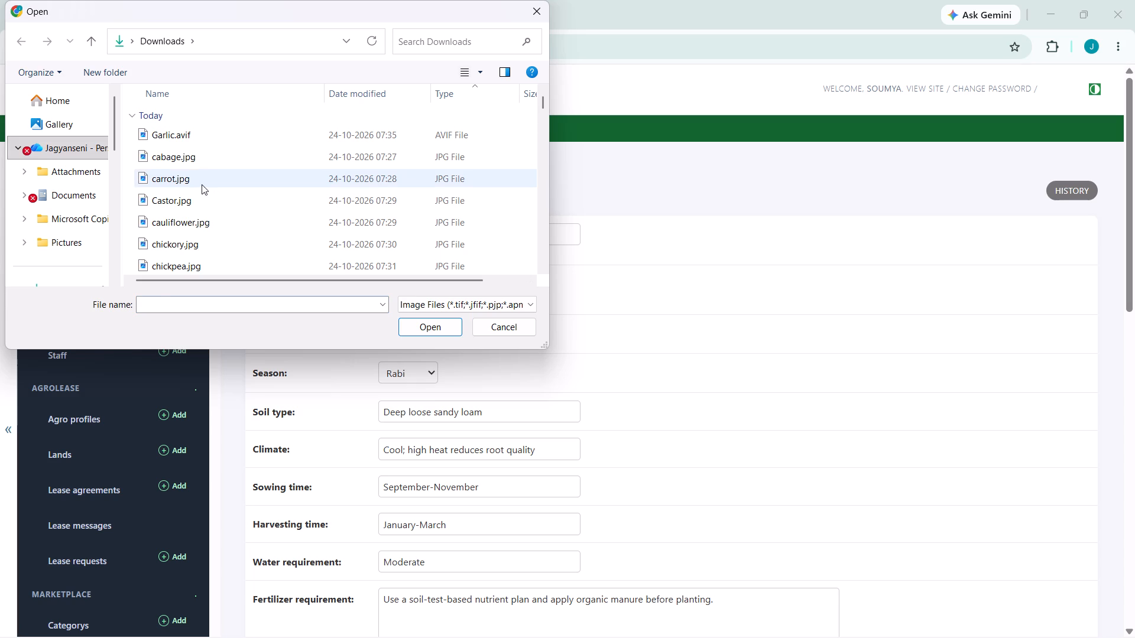
click(202, 184)
click(430, 325)
scroll(430, 325, down, 6)
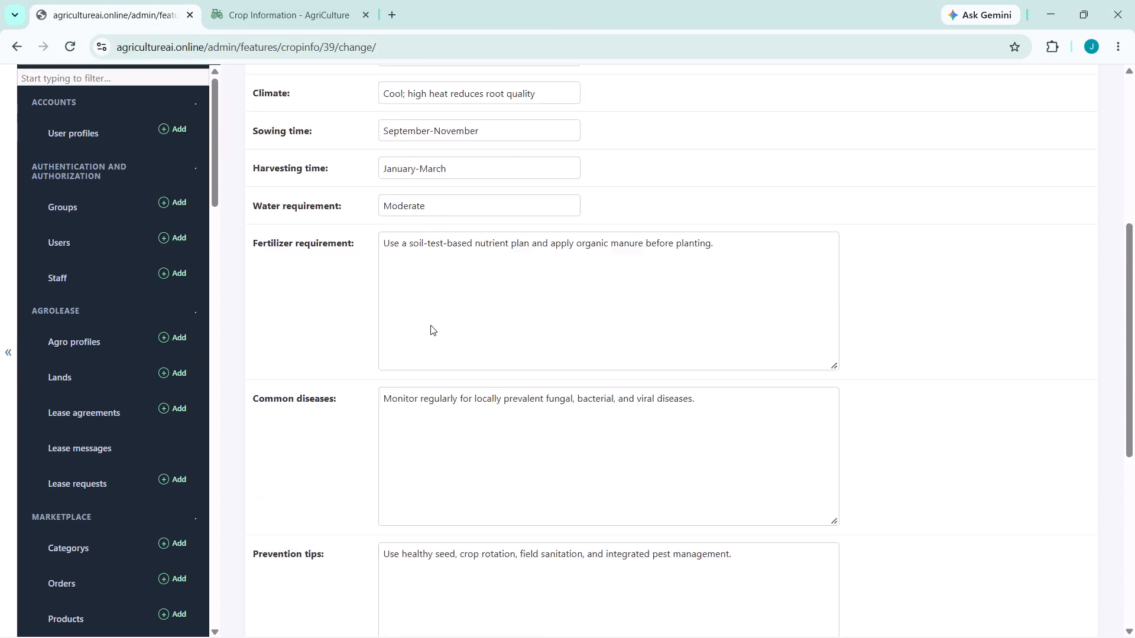
click(278, 551)
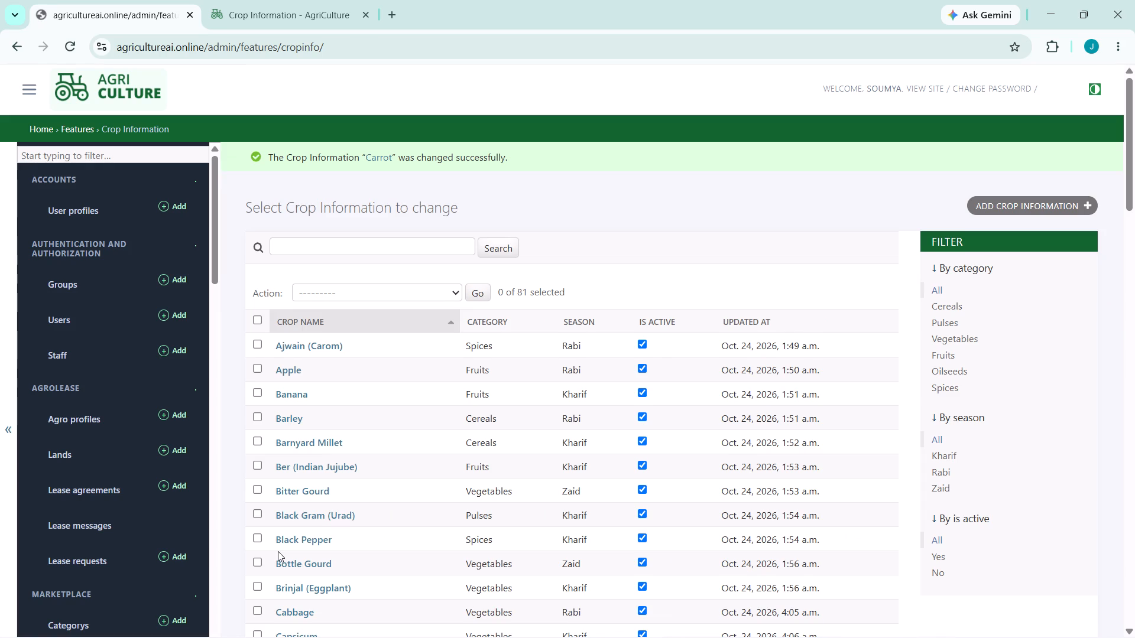
Open the Castor crop record, attach Castor.jpg as its crop image, and save it.
scroll(324, 515, down, 6)
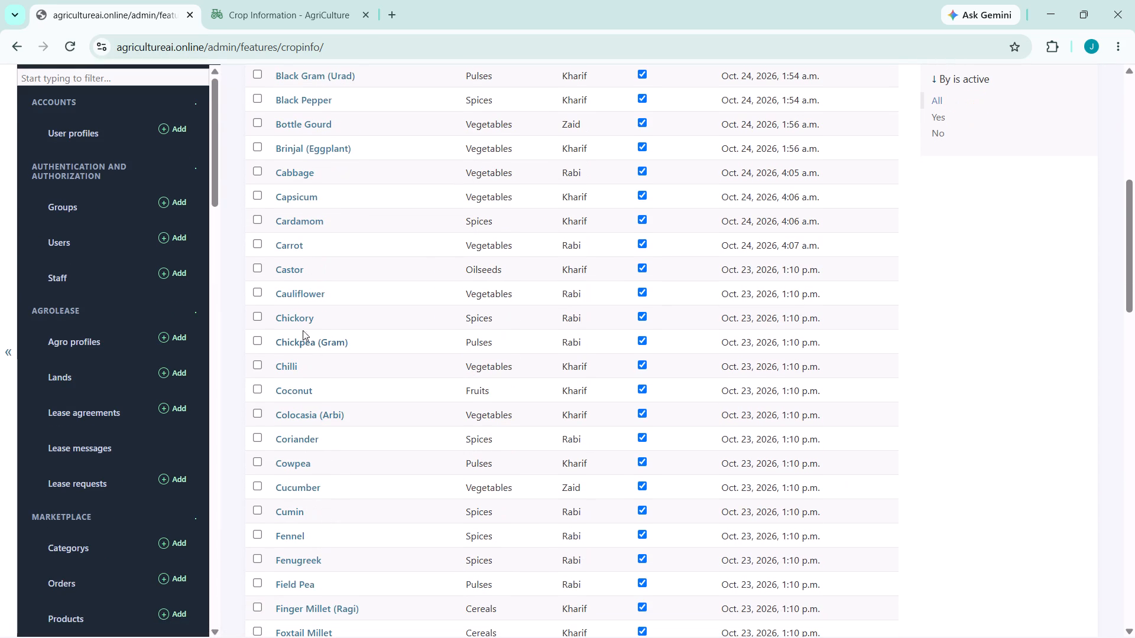
click(293, 272)
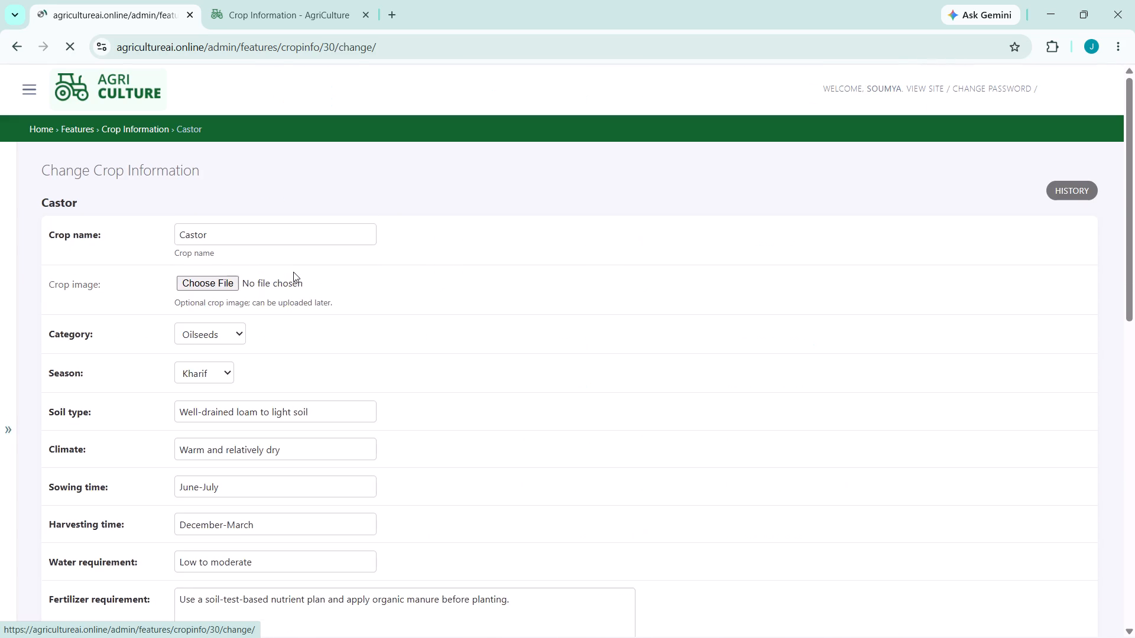
click(393, 278)
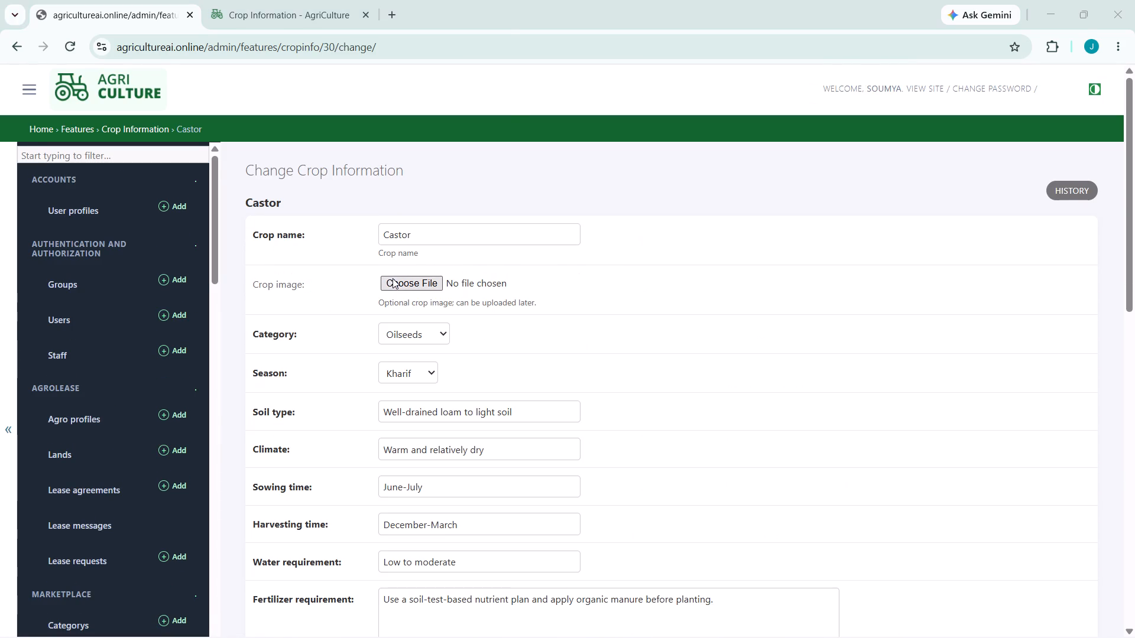
scroll(288, 202, down, 1)
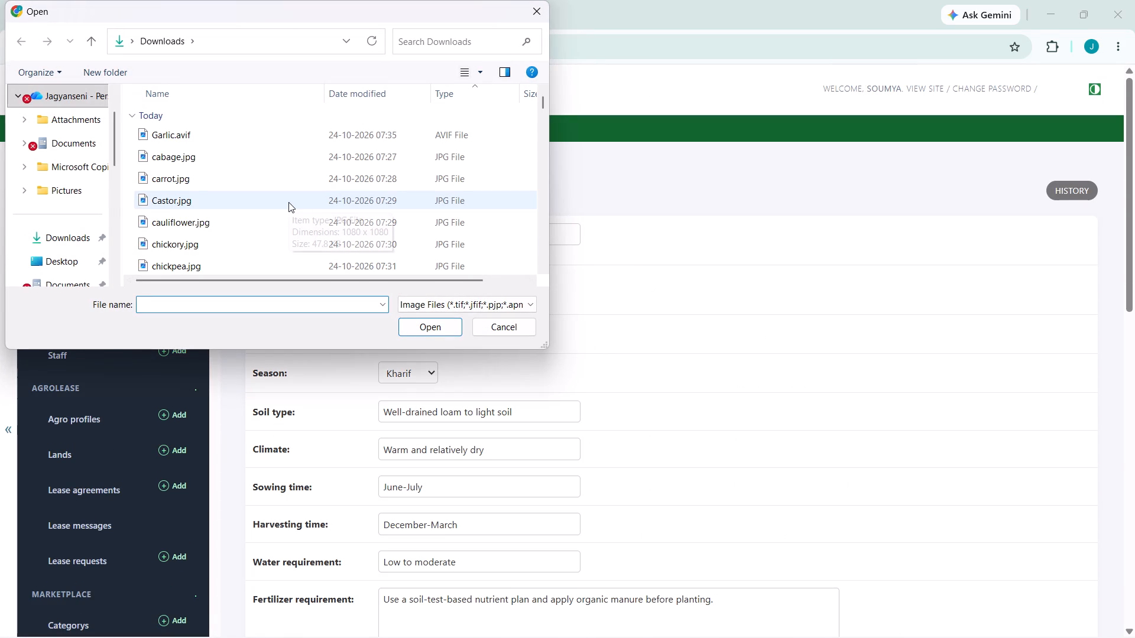
scroll(288, 202, down, 1)
click(253, 154)
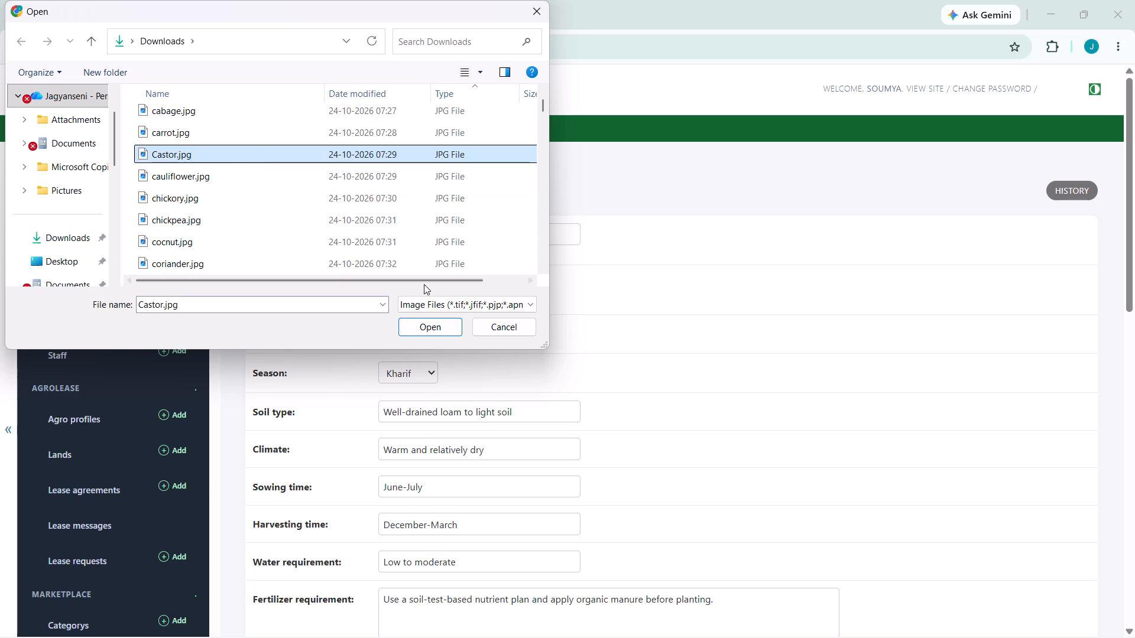
click(426, 320)
scroll(426, 320, down, 7)
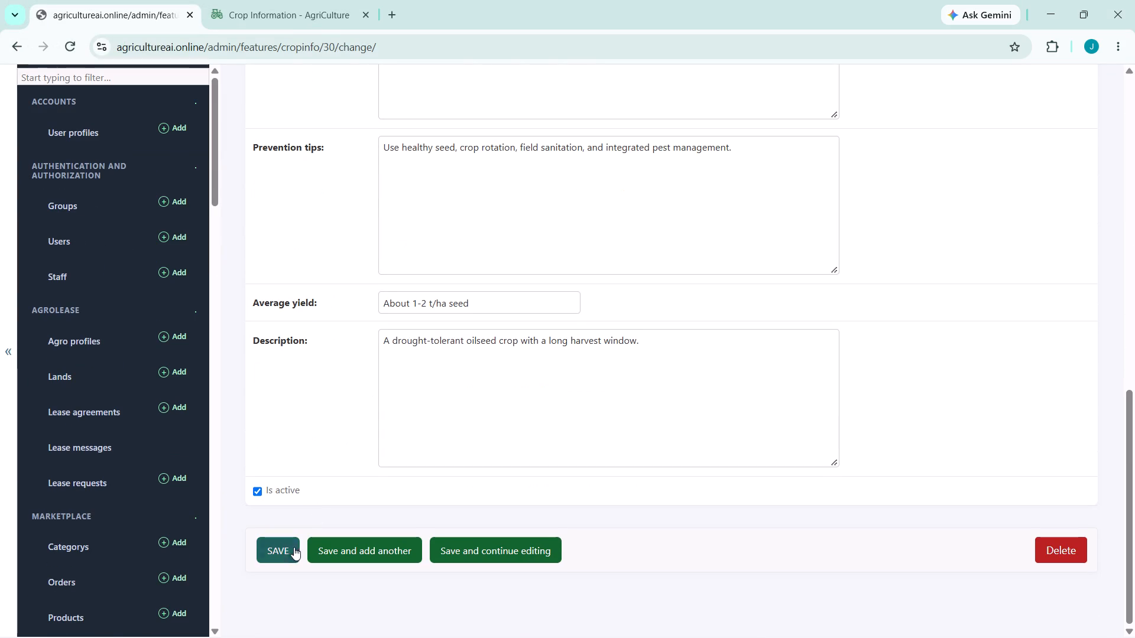
click(289, 547)
Open the Cauliflower crop record, attach cauliflower.jpg from Downloads as its crop image, and save it.
scroll(289, 547, down, 3)
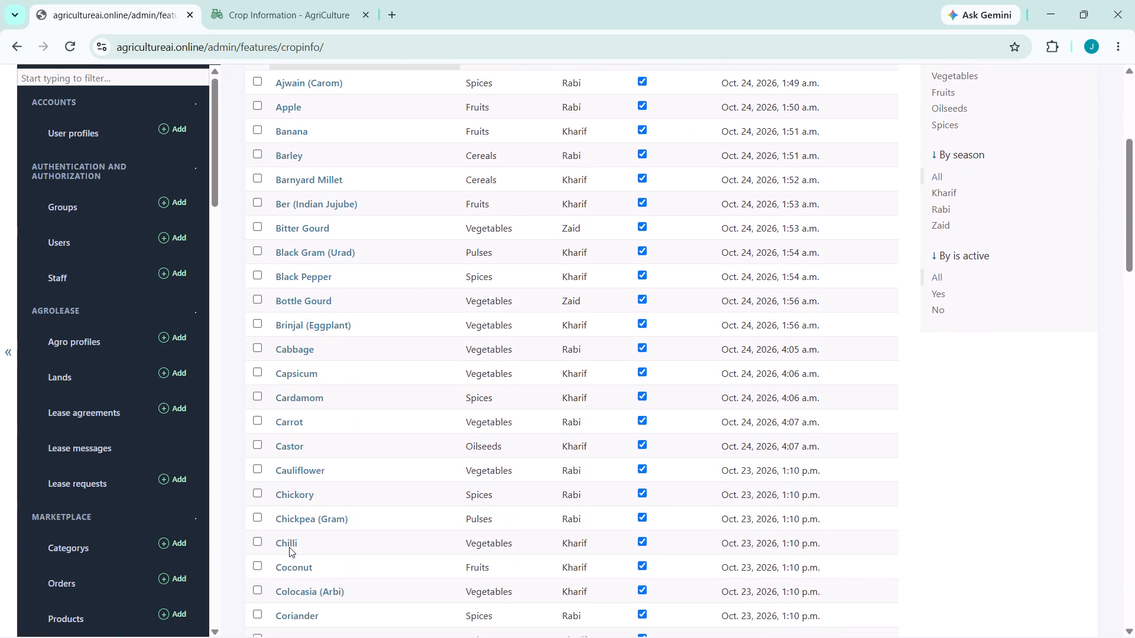
scroll(289, 547, down, 1)
click(295, 473)
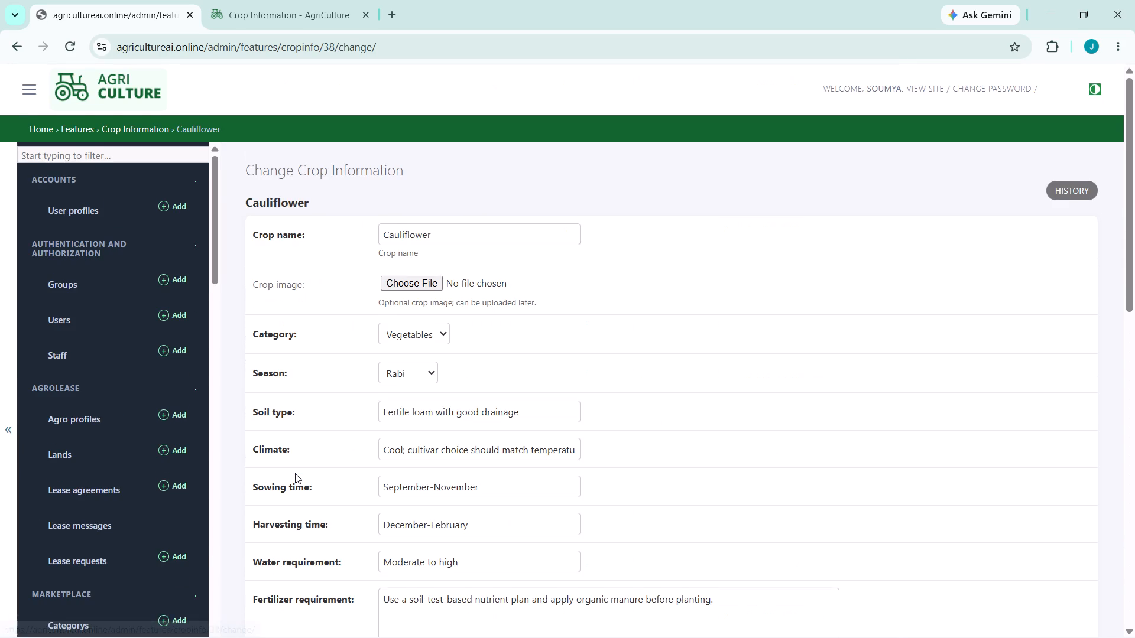
scroll(295, 473, down, 1)
click(396, 261)
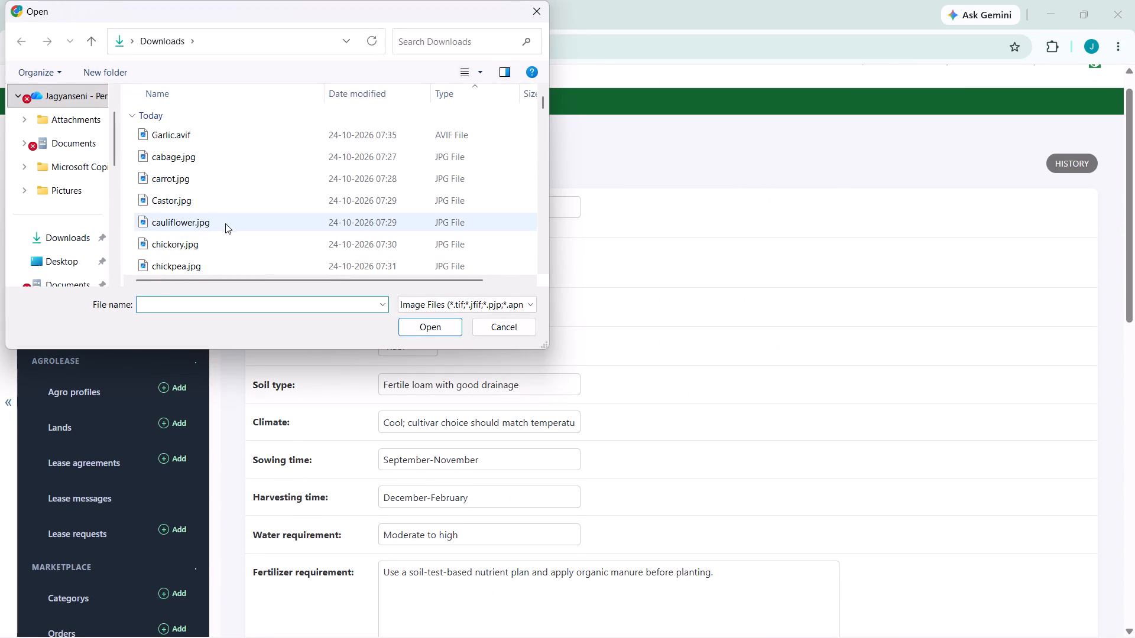
click(225, 222)
click(436, 326)
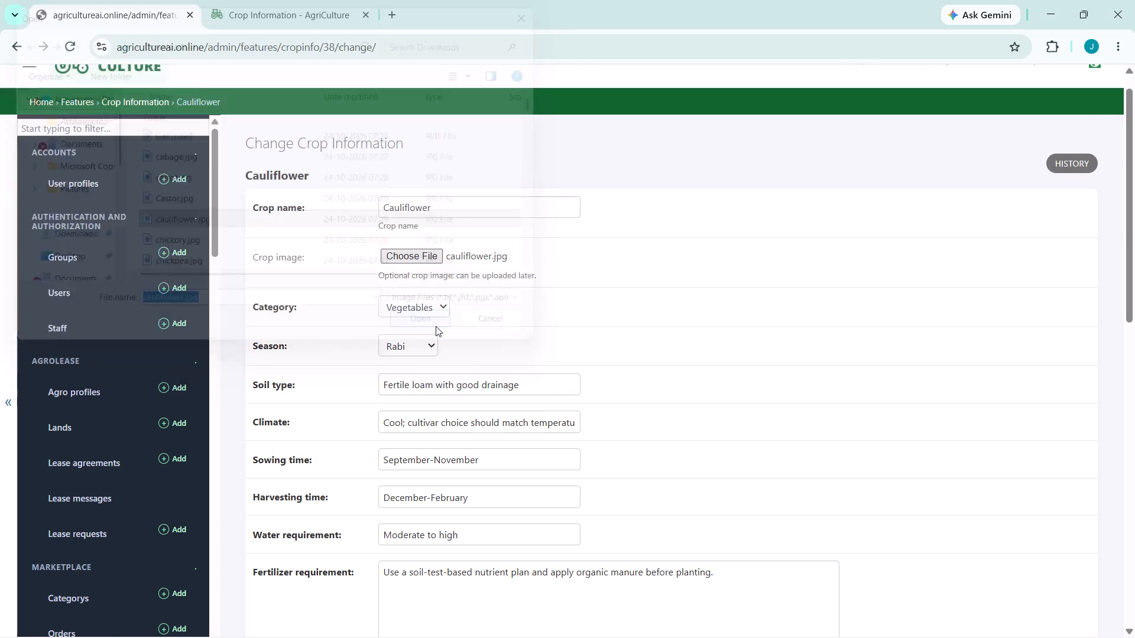
scroll(436, 326, down, 8)
click(284, 544)
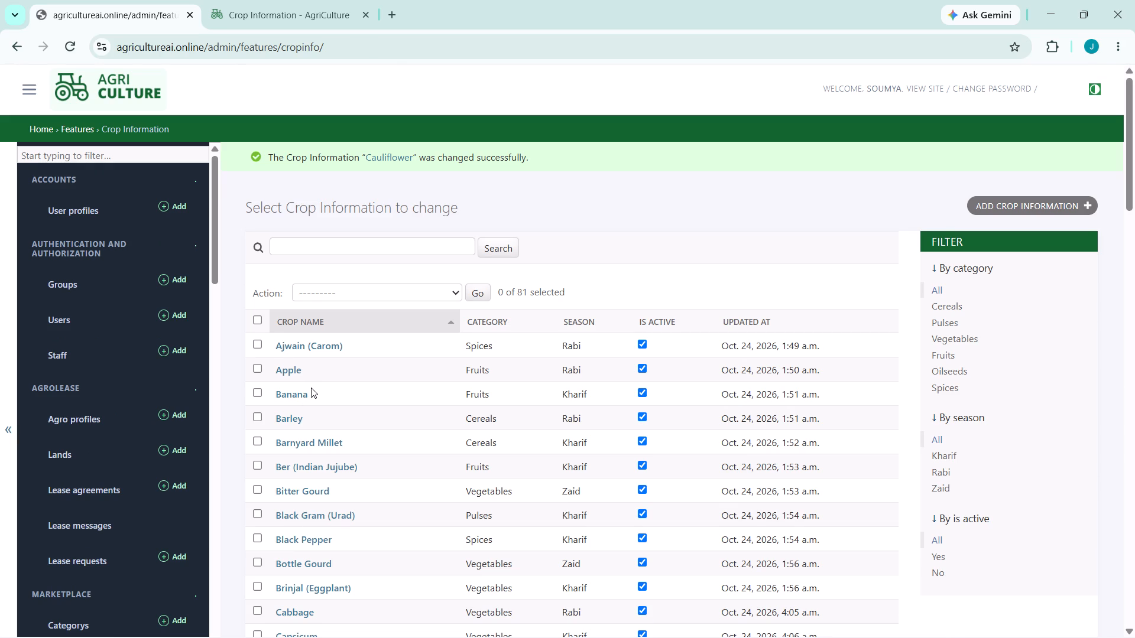
Open the Chickory crop record, attach chickory.jpg from Downloads as its crop image, and save it.
scroll(311, 388, down, 2)
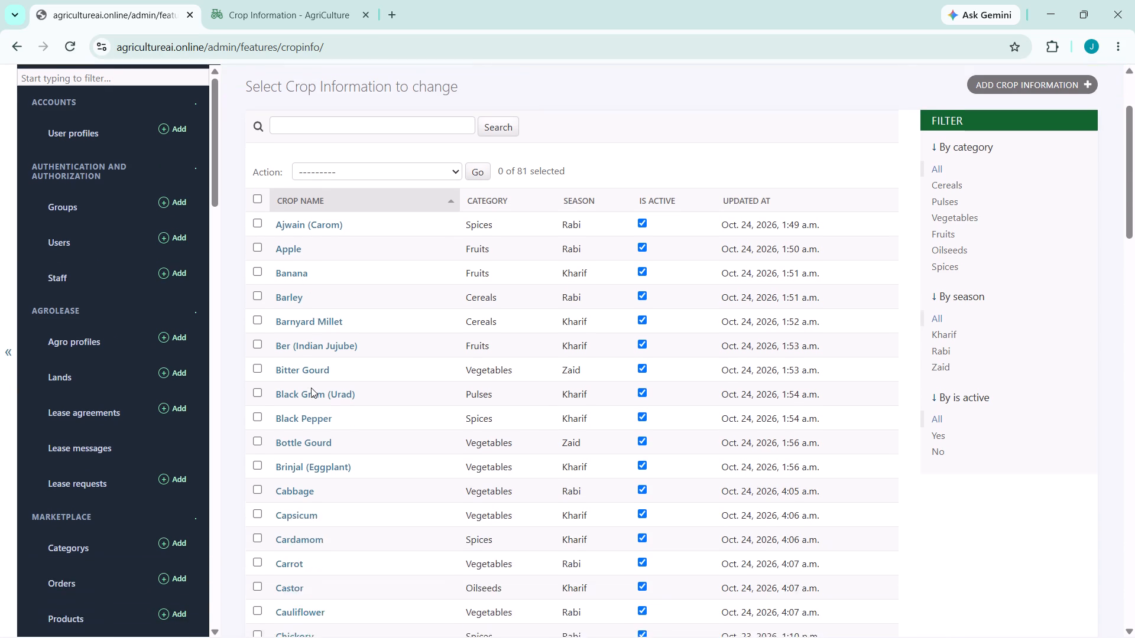
scroll(311, 388, down, 4)
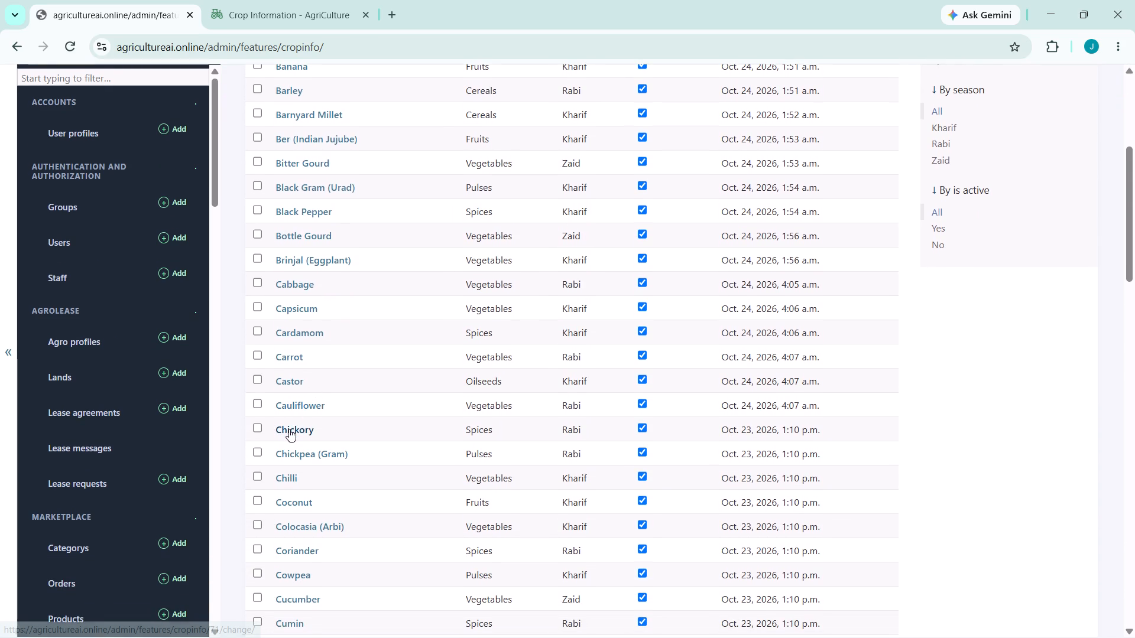
click(289, 429)
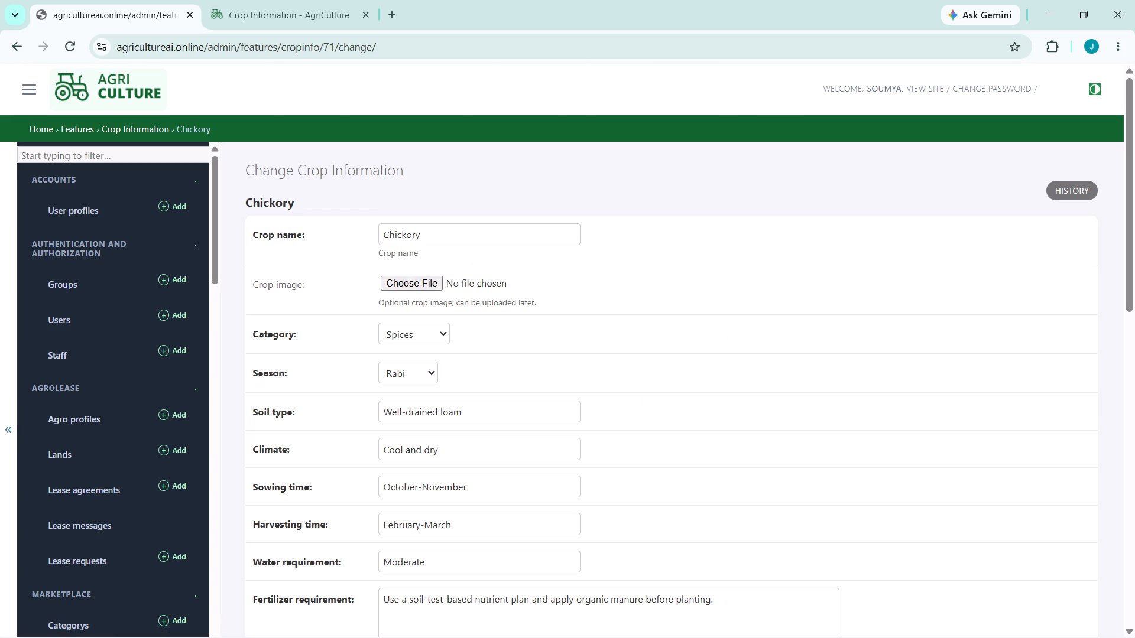
click(421, 278)
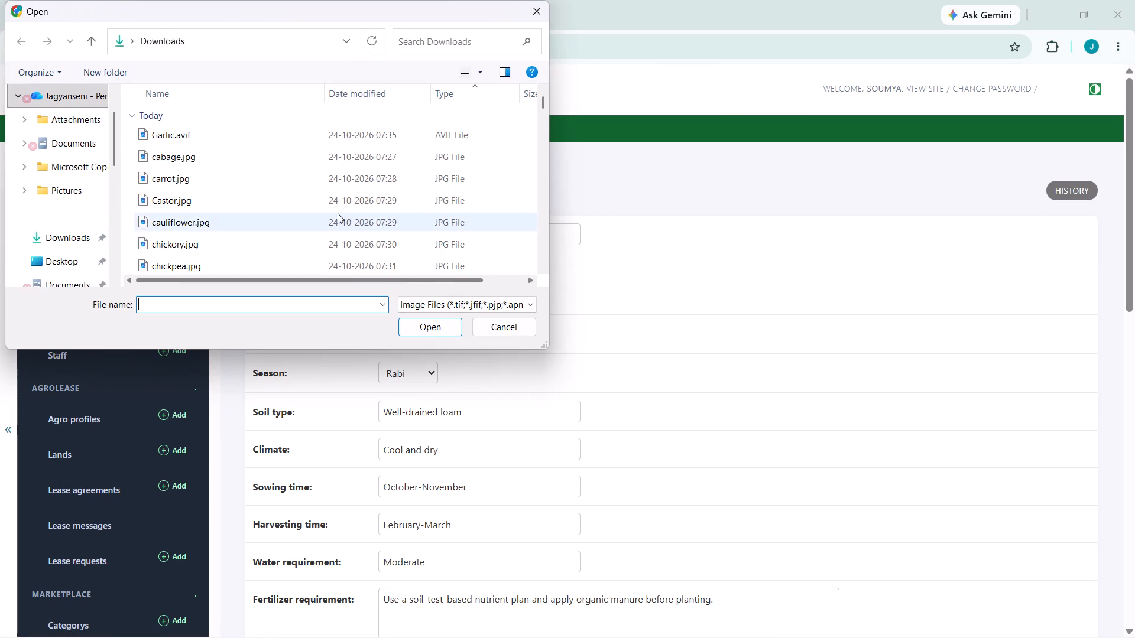
scroll(274, 230, down, 1)
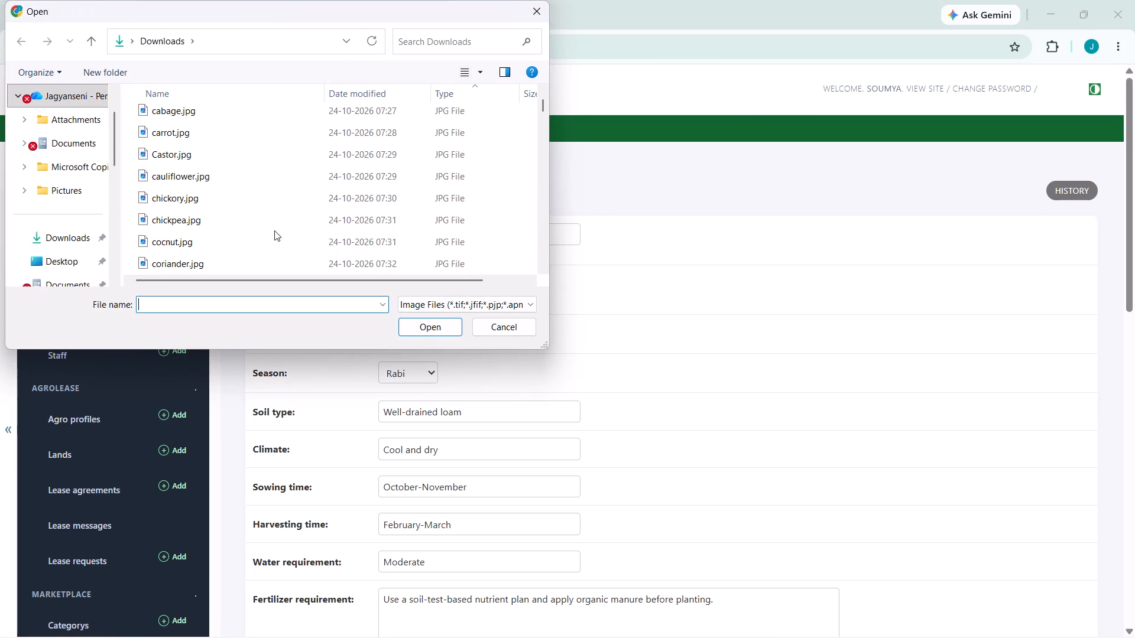
click(215, 199)
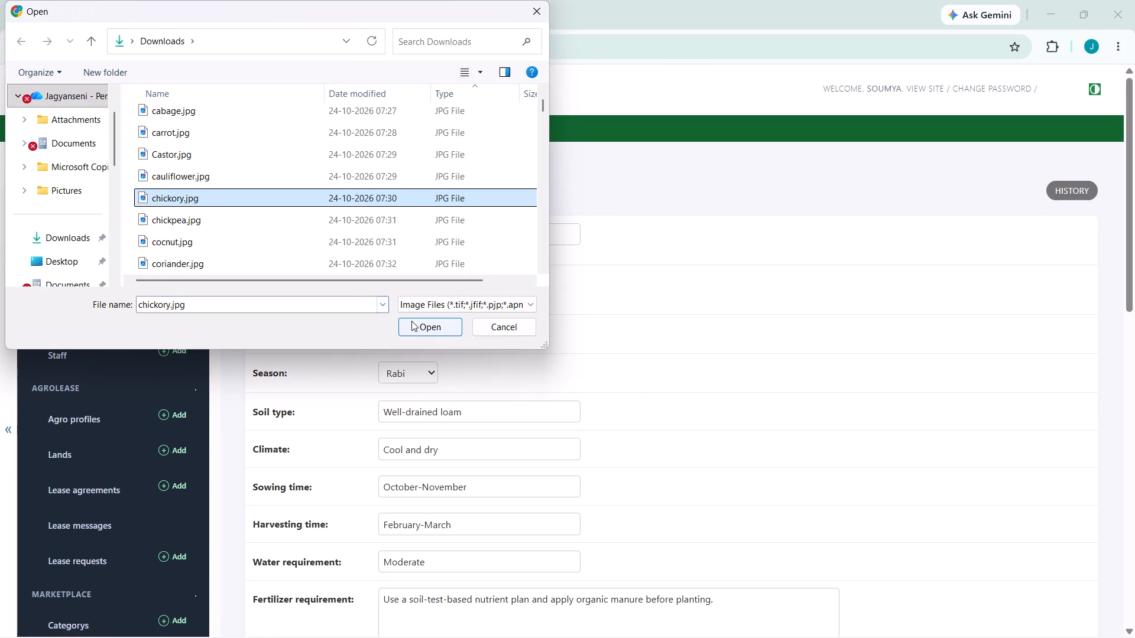
click(411, 321)
scroll(411, 321, down, 7)
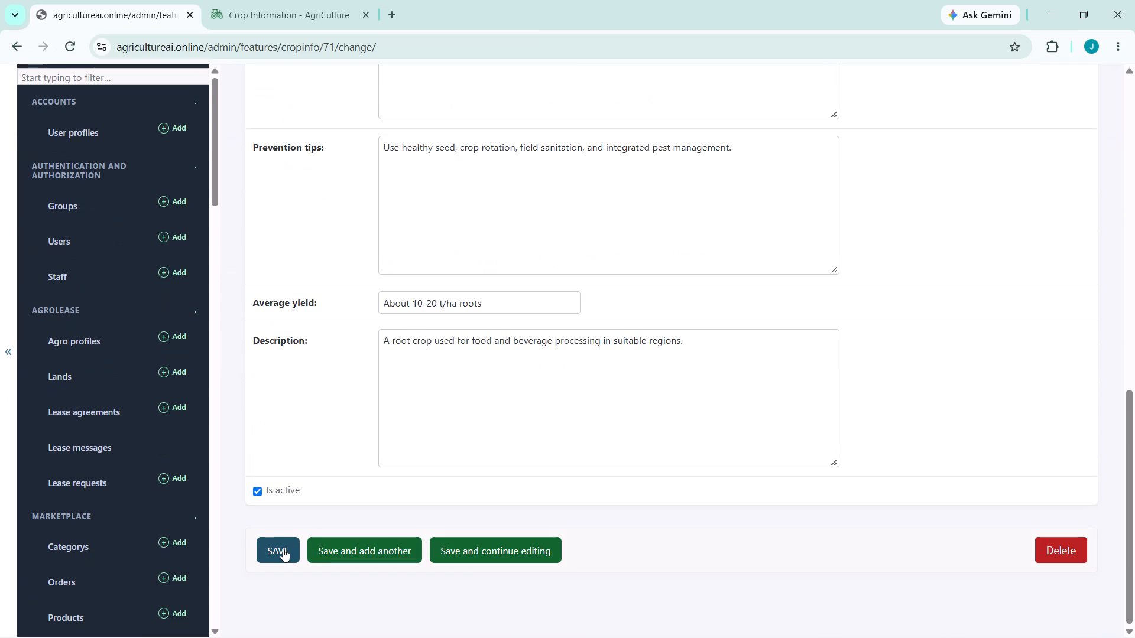
click(283, 549)
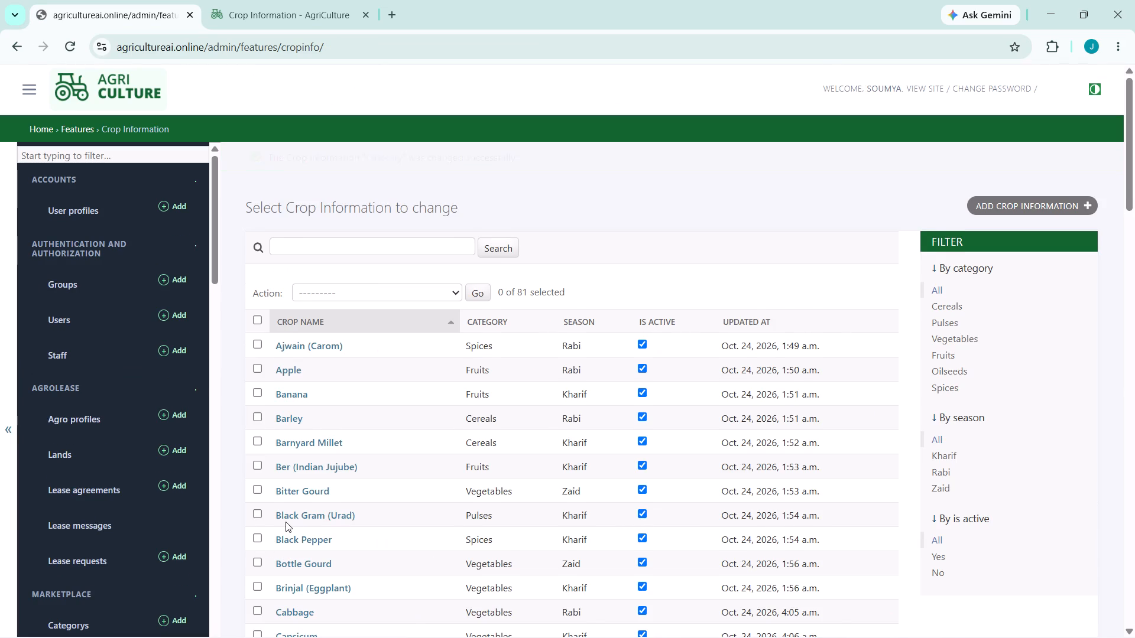
Open the Chickpea (Gram) crop record, attach chickpea.jpg from Downloads as its crop image, and save it.
scroll(317, 440, down, 4)
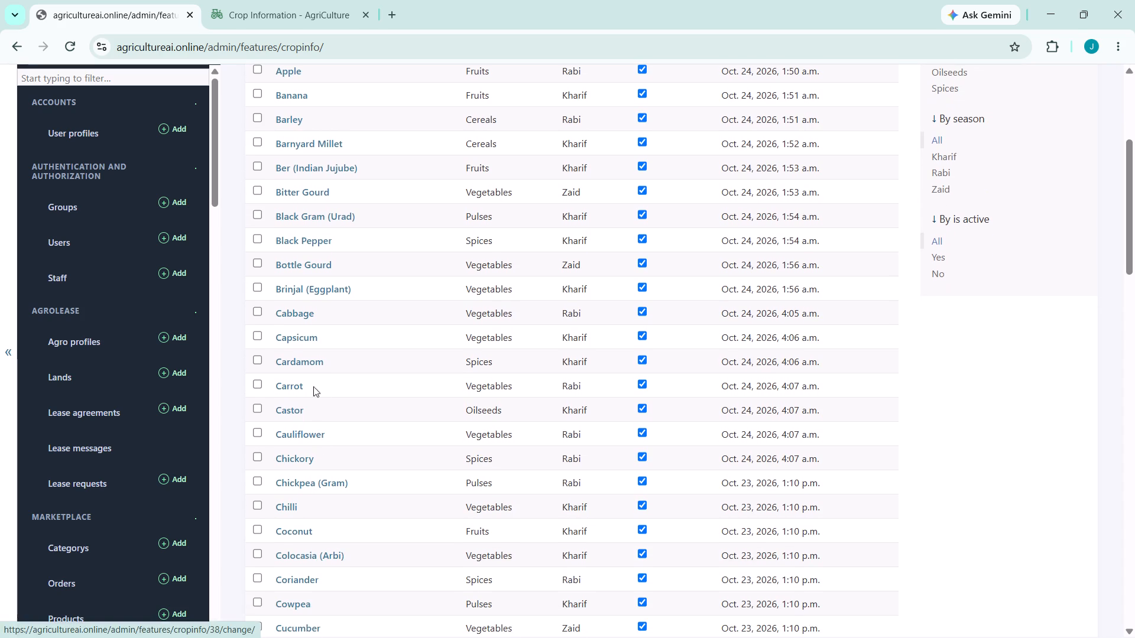
scroll(282, 450, down, 1)
click(290, 406)
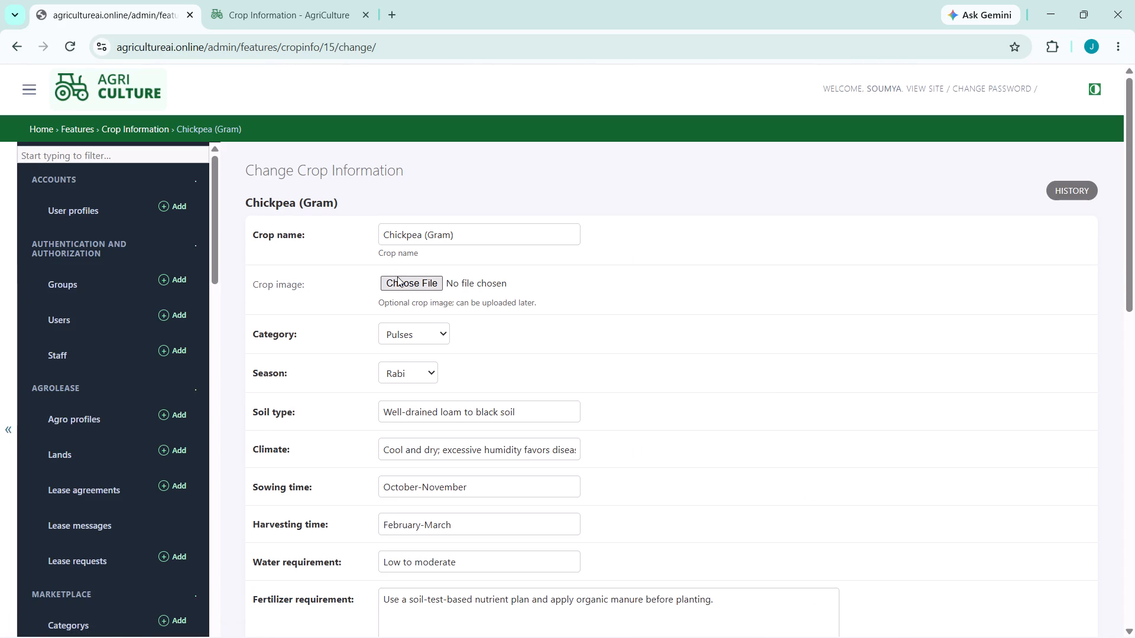
click(397, 276)
scroll(314, 261, down, 1)
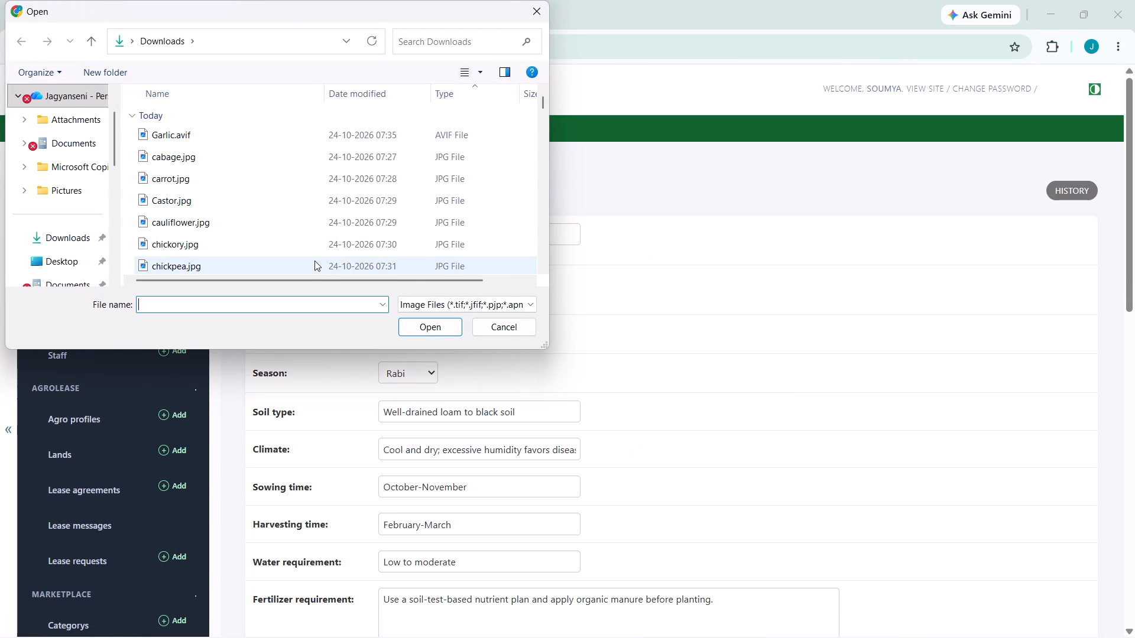
scroll(314, 261, down, 1)
click(232, 264)
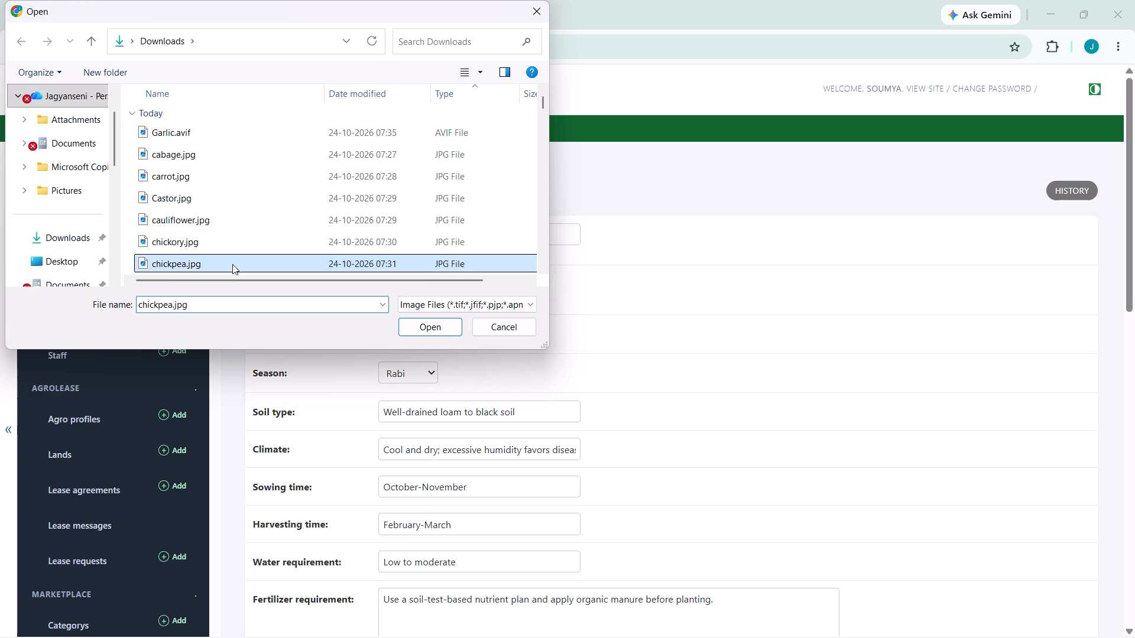
click(417, 325)
scroll(417, 325, down, 5)
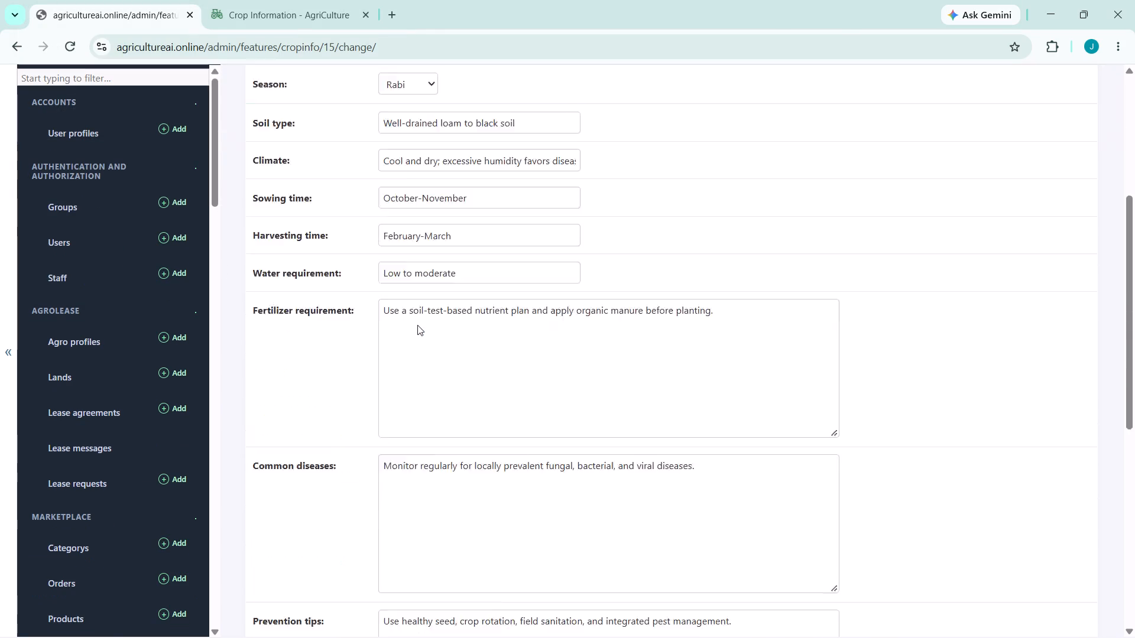
scroll(417, 325, down, 2)
click(270, 549)
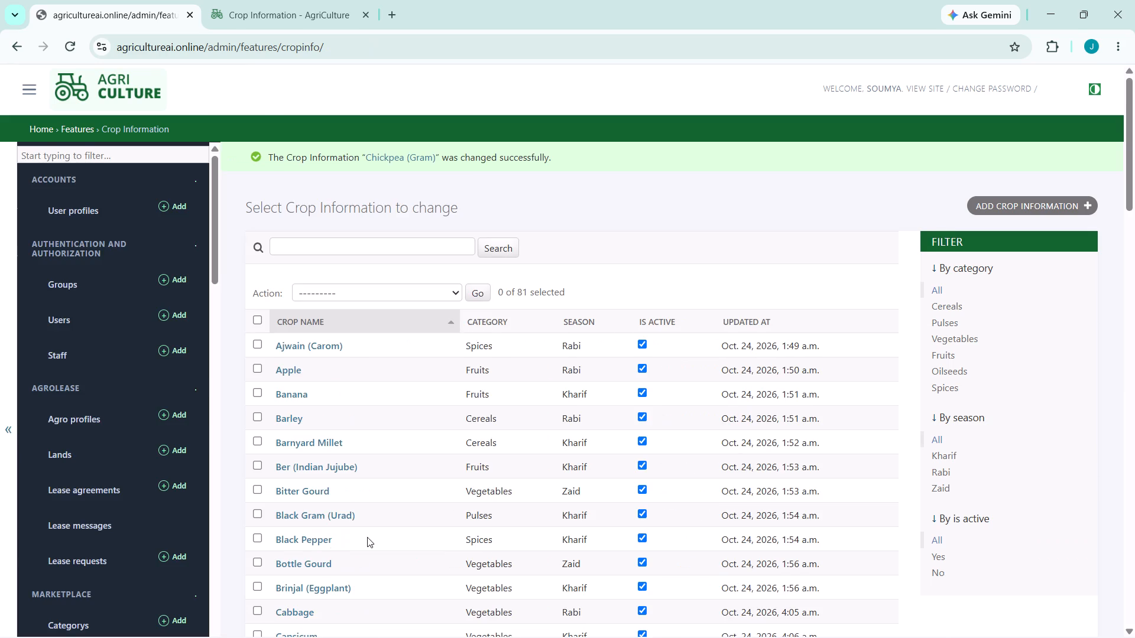
Open the Chilli crop record, attach chilli.webp from Downloads as its crop image, and save it.
scroll(367, 537, down, 6)
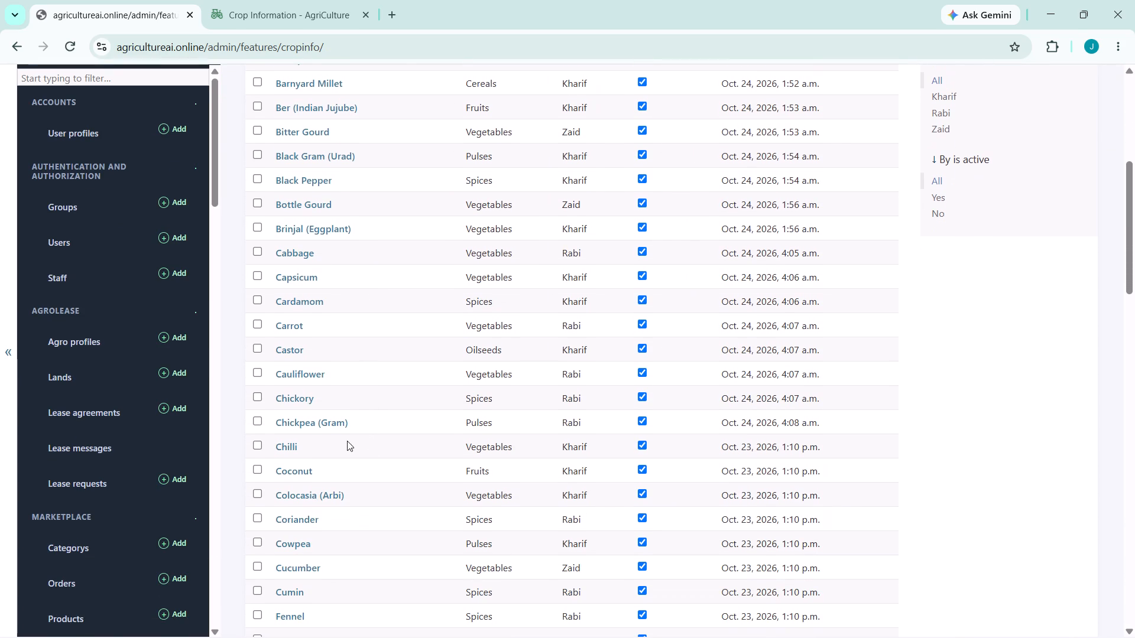
click(287, 448)
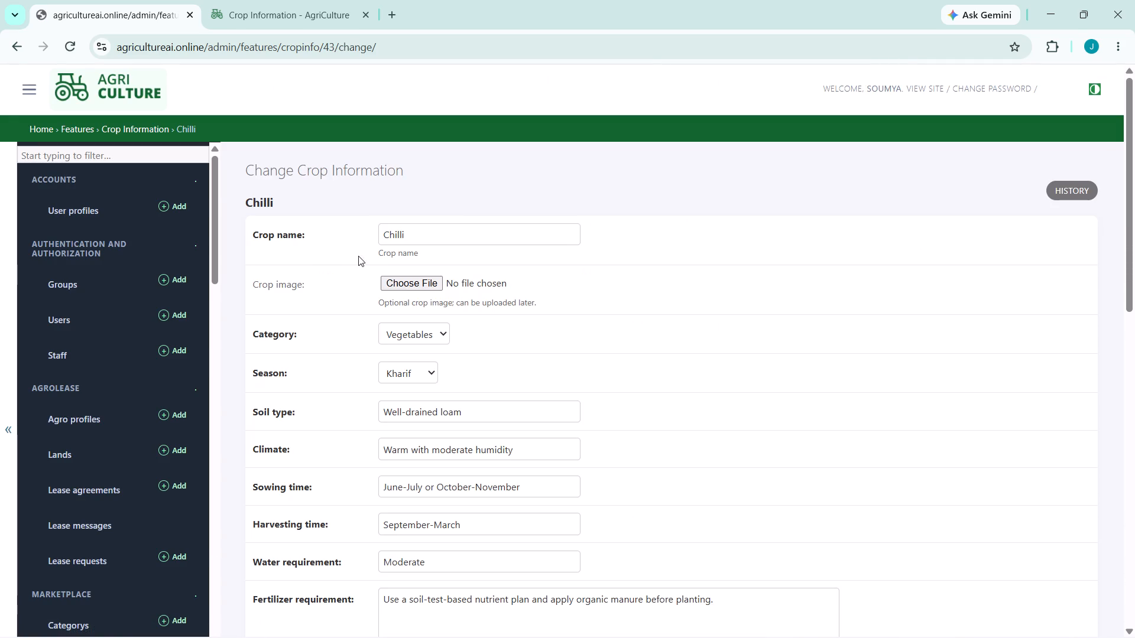
click(396, 284)
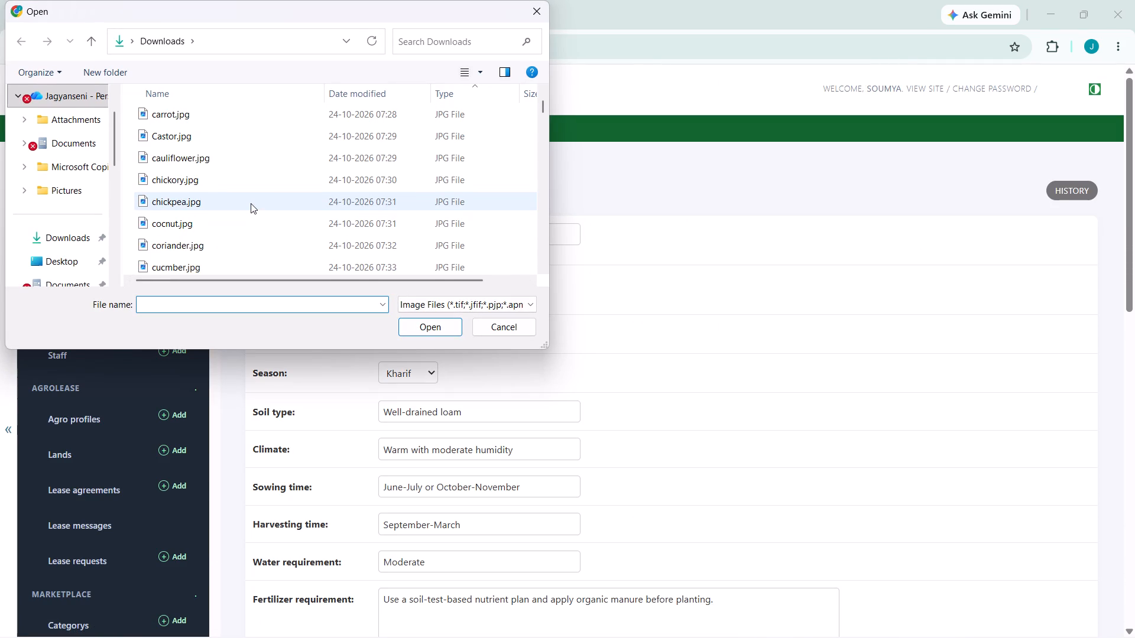
scroll(251, 203, up, 1)
scroll(251, 203, down, 1)
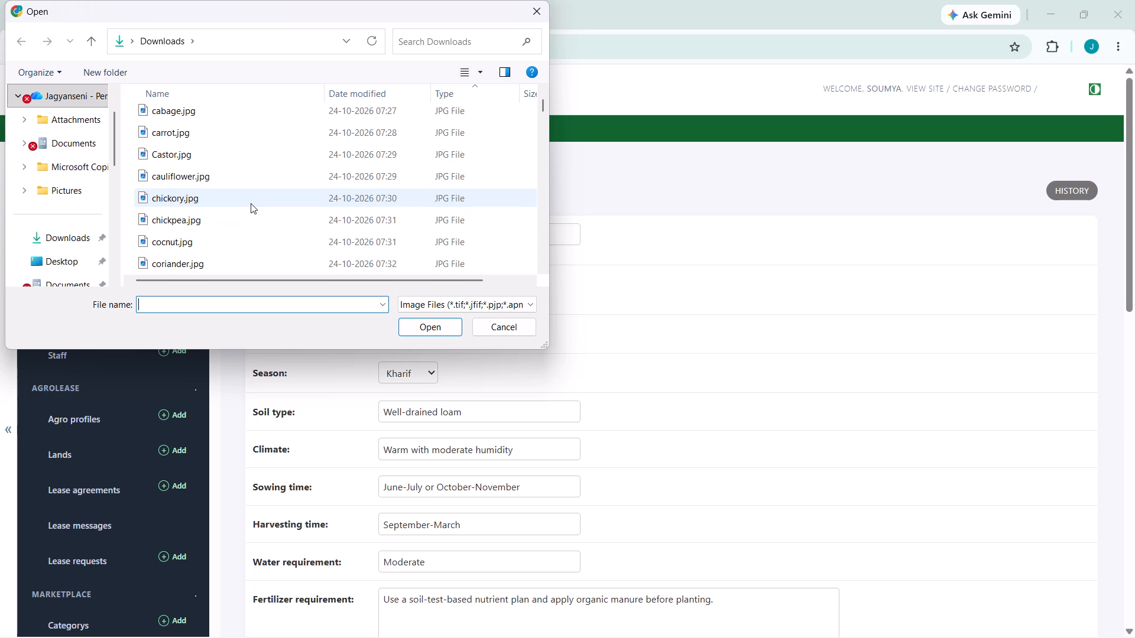
scroll(251, 203, down, 3)
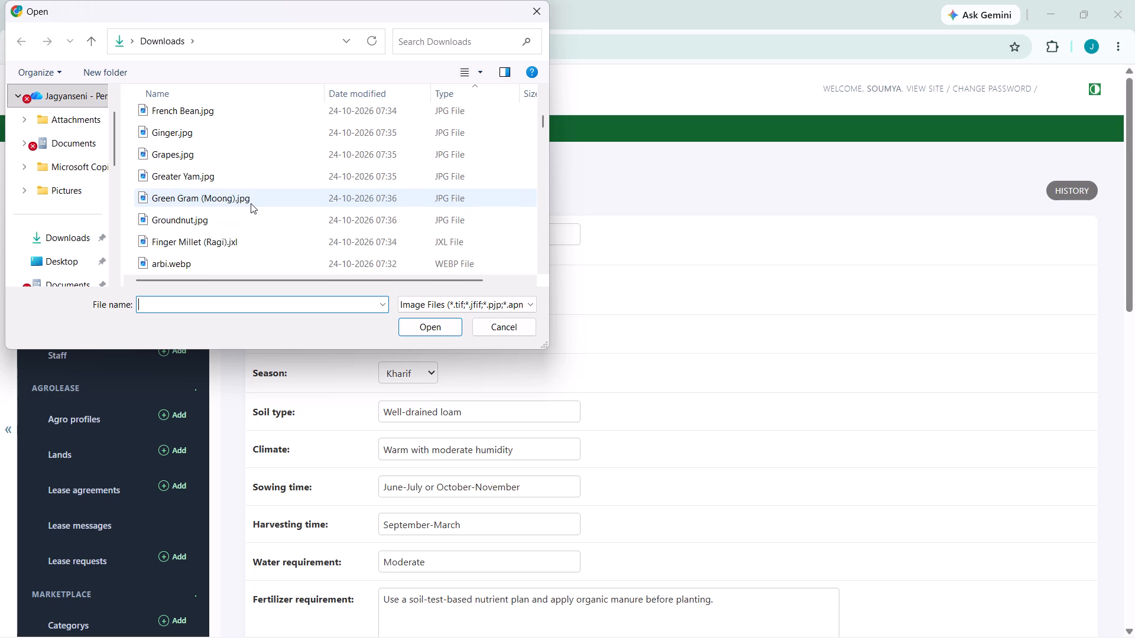
scroll(251, 203, down, 1)
click(209, 261)
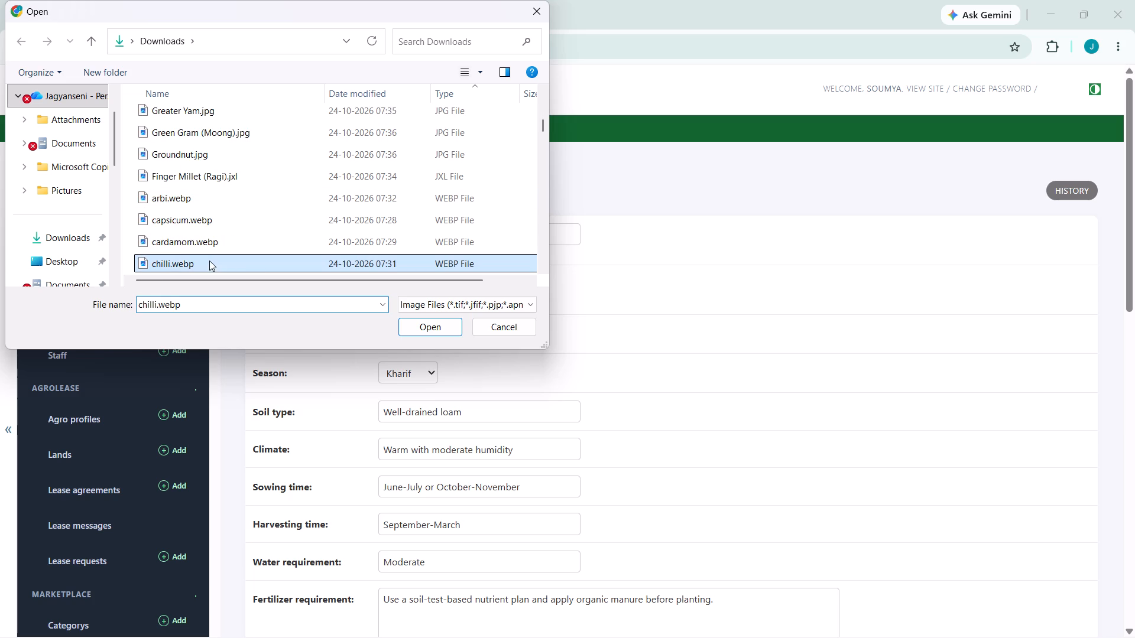
click(429, 331)
scroll(429, 331, down, 6)
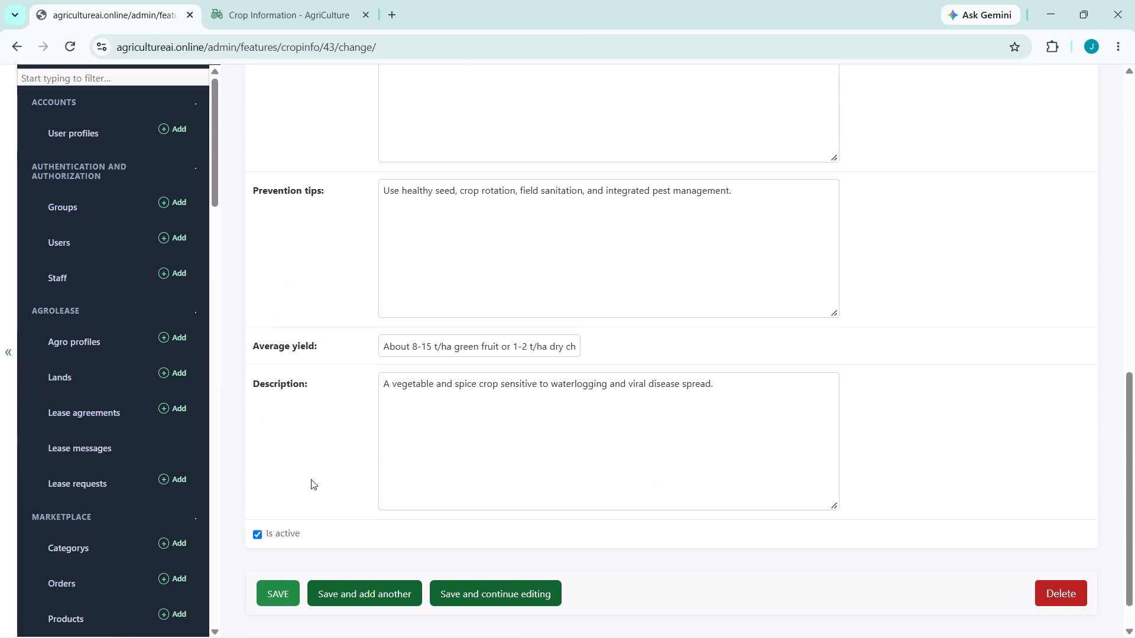
click(279, 542)
Open the Coconut crop record, attach cocnut.jpg from Downloads as its crop image, and save it.
scroll(335, 527, down, 3)
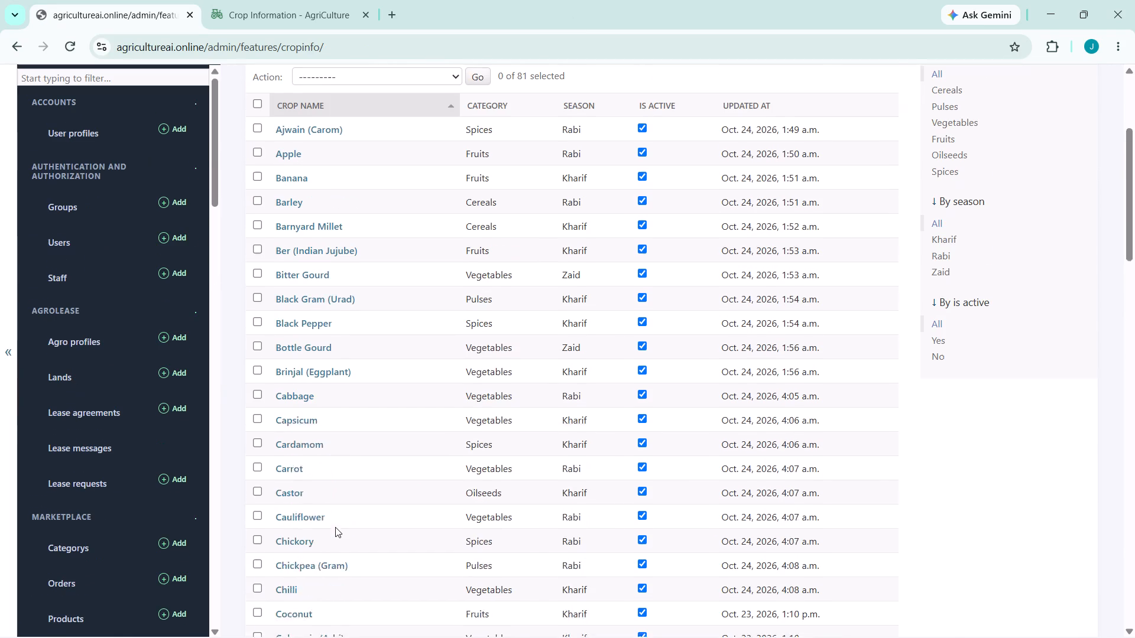
scroll(335, 527, down, 4)
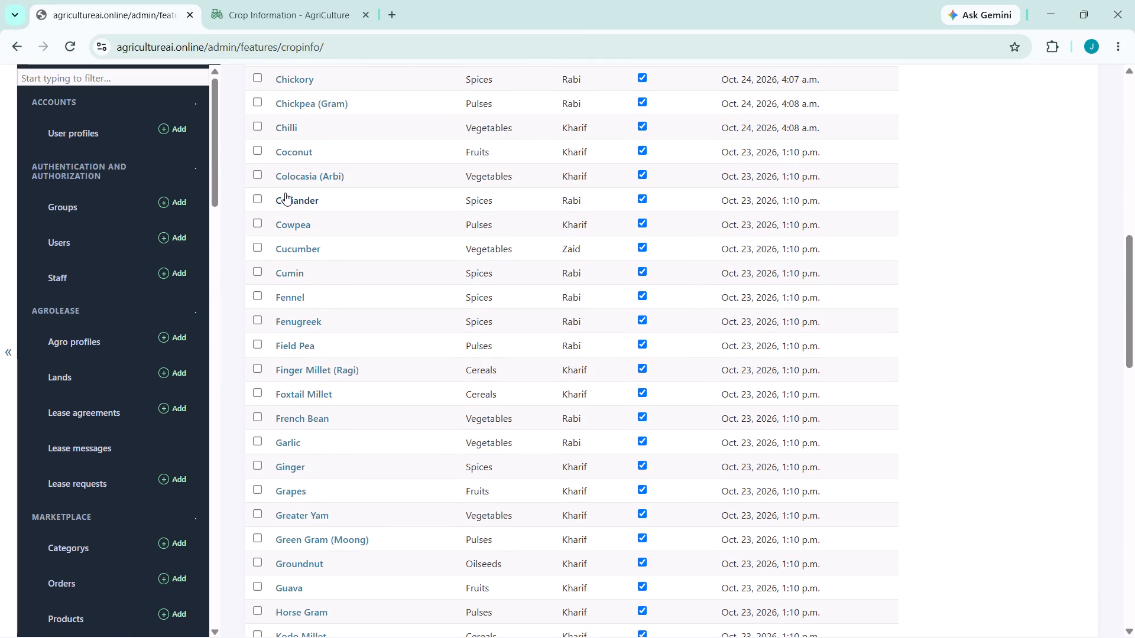
click(297, 151)
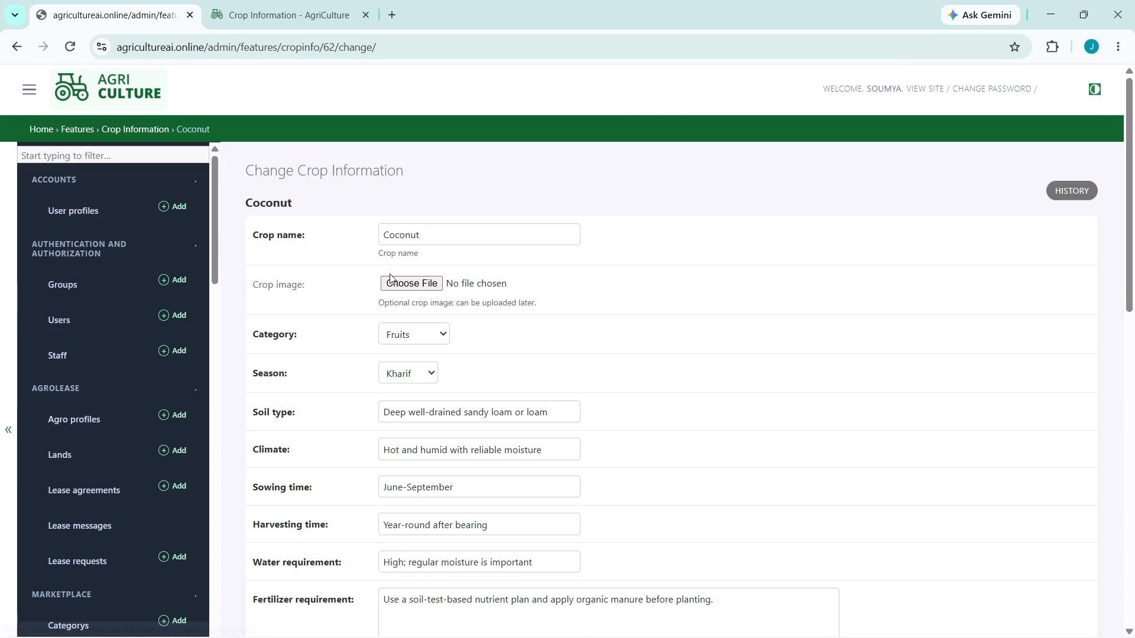
click(398, 281)
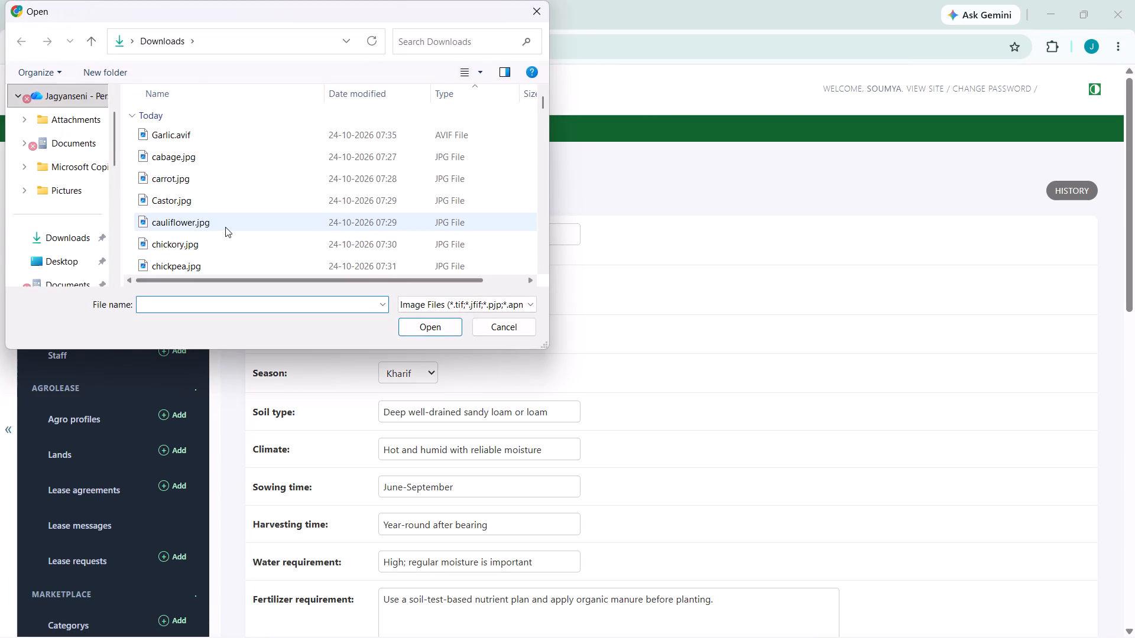
scroll(218, 228, down, 2)
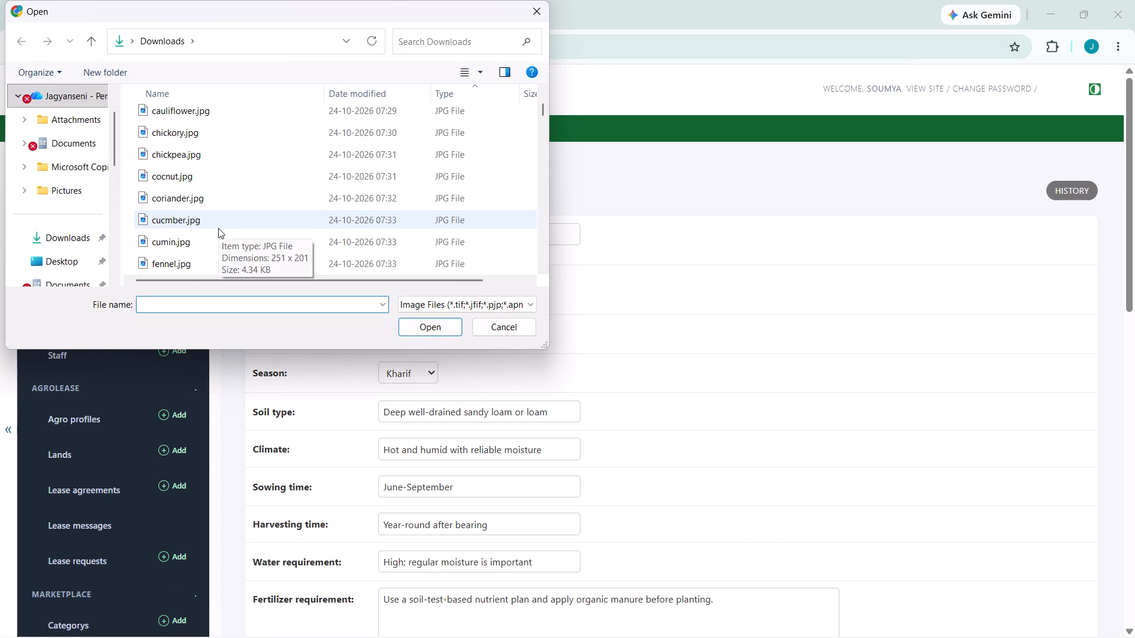
click(199, 115)
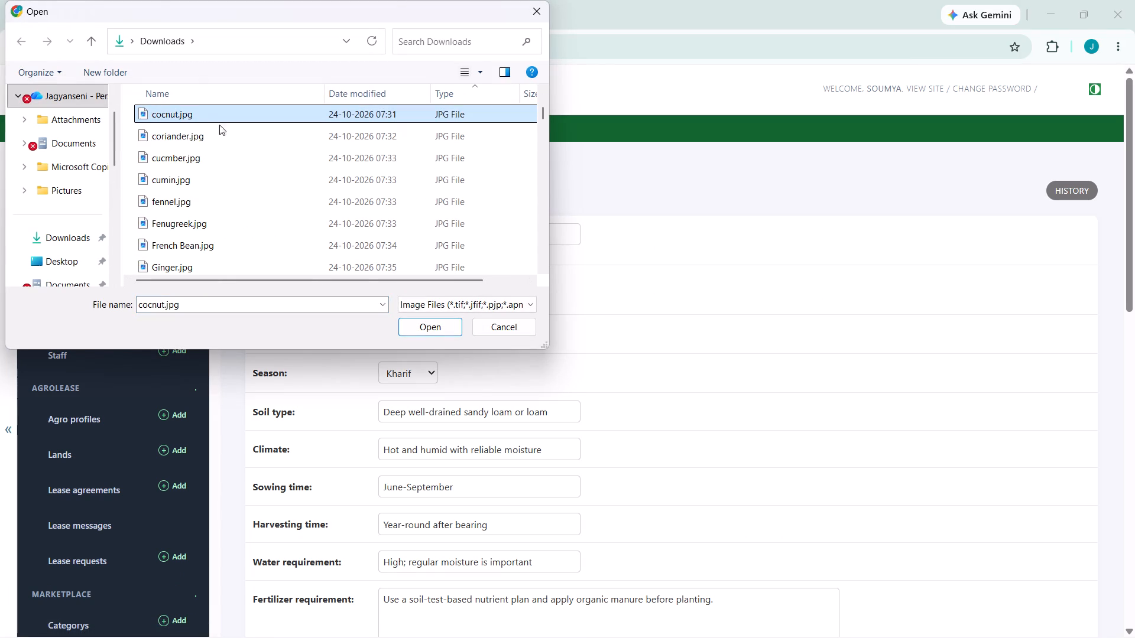
click(425, 319)
scroll(425, 319, down, 8)
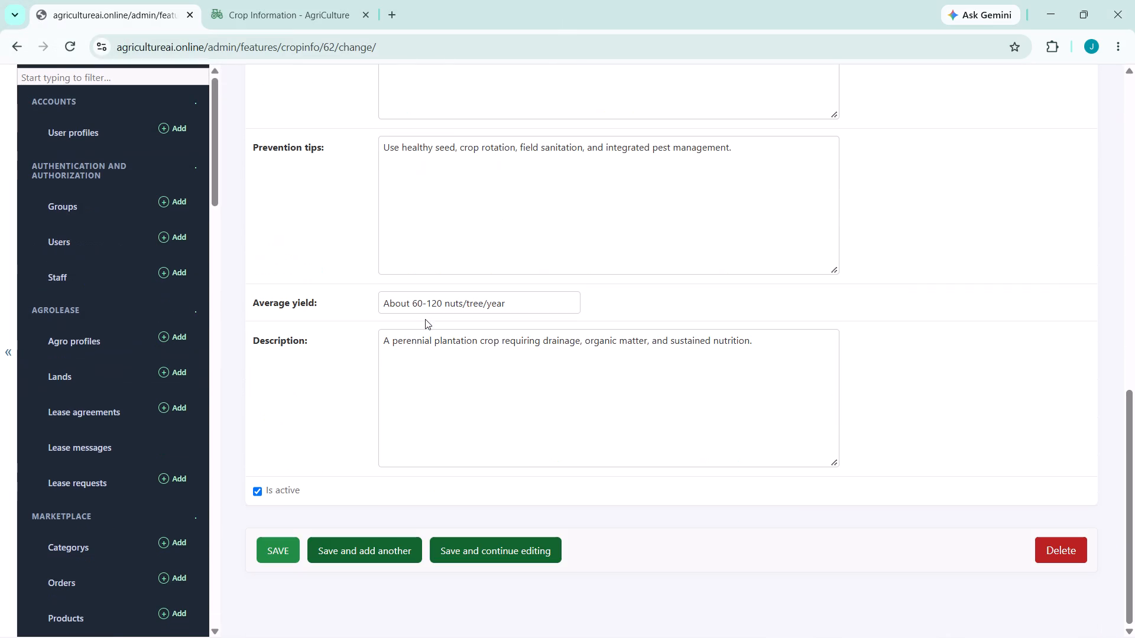
click(277, 540)
Open the Colocasia (Arbi) crop record, attach arbi.webp from Downloads as its crop image, and save it.
scroll(277, 540, down, 1)
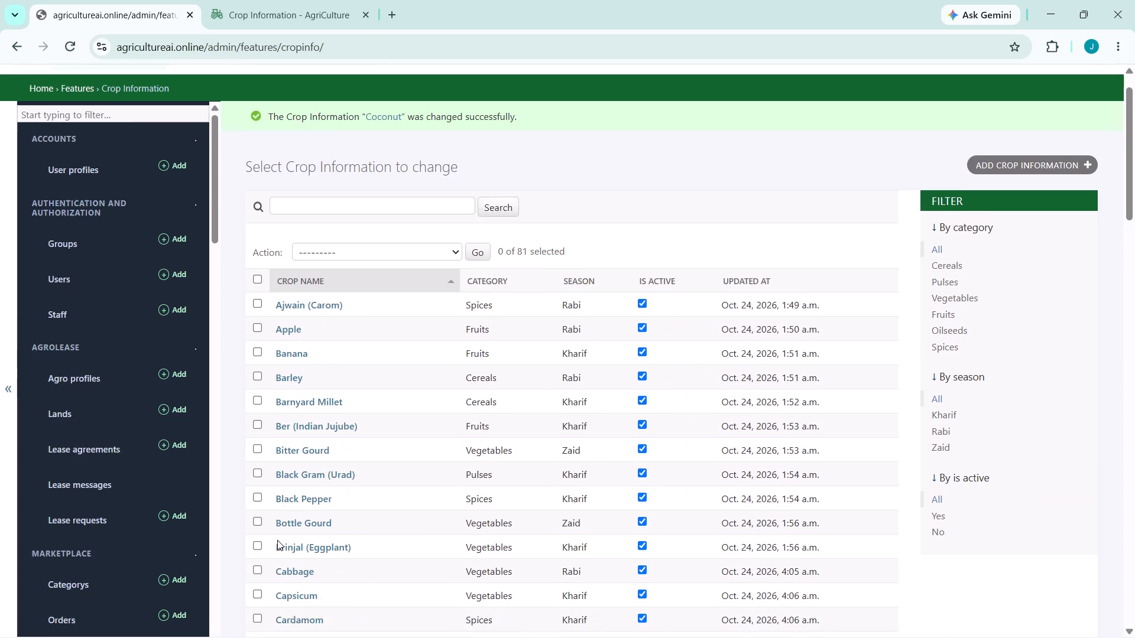
scroll(277, 540, down, 6)
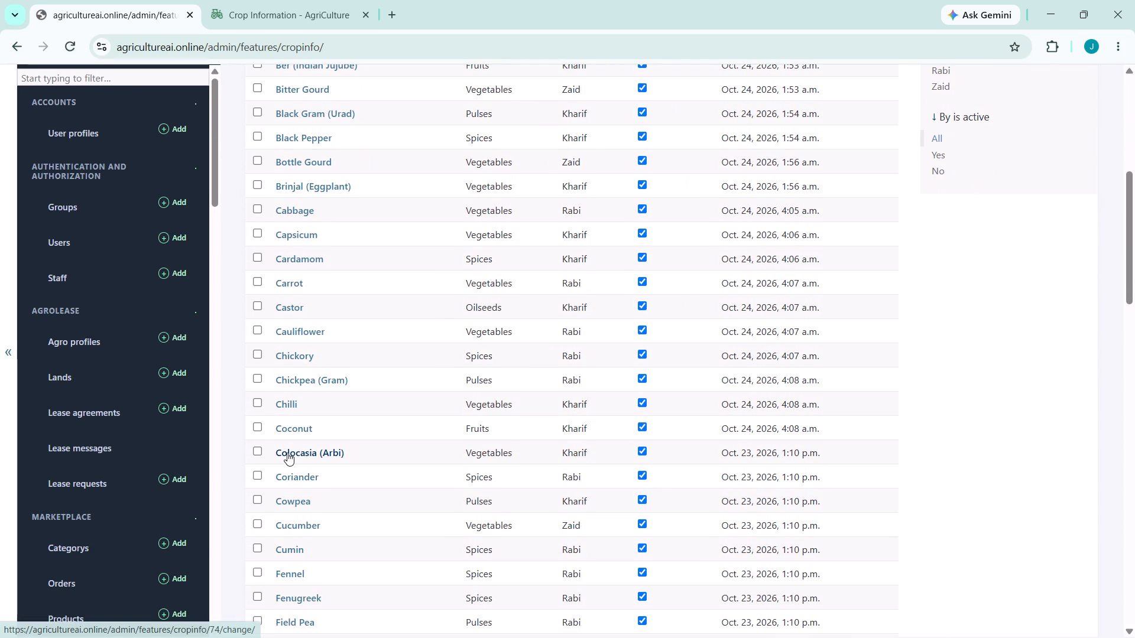
click(287, 453)
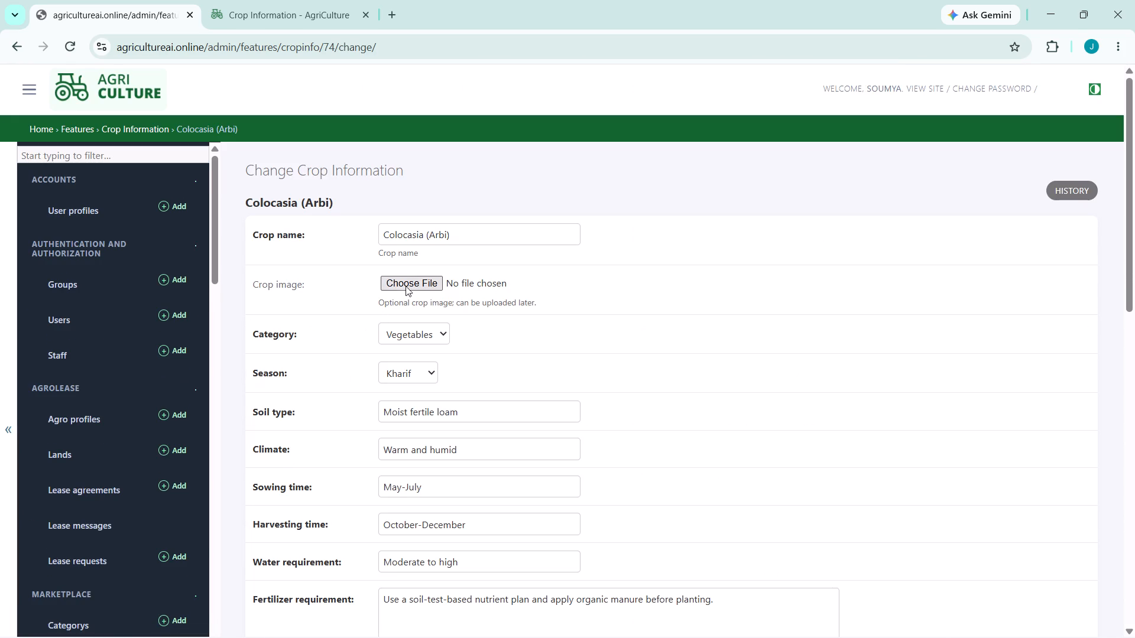
click(410, 280)
scroll(283, 216, down, 1)
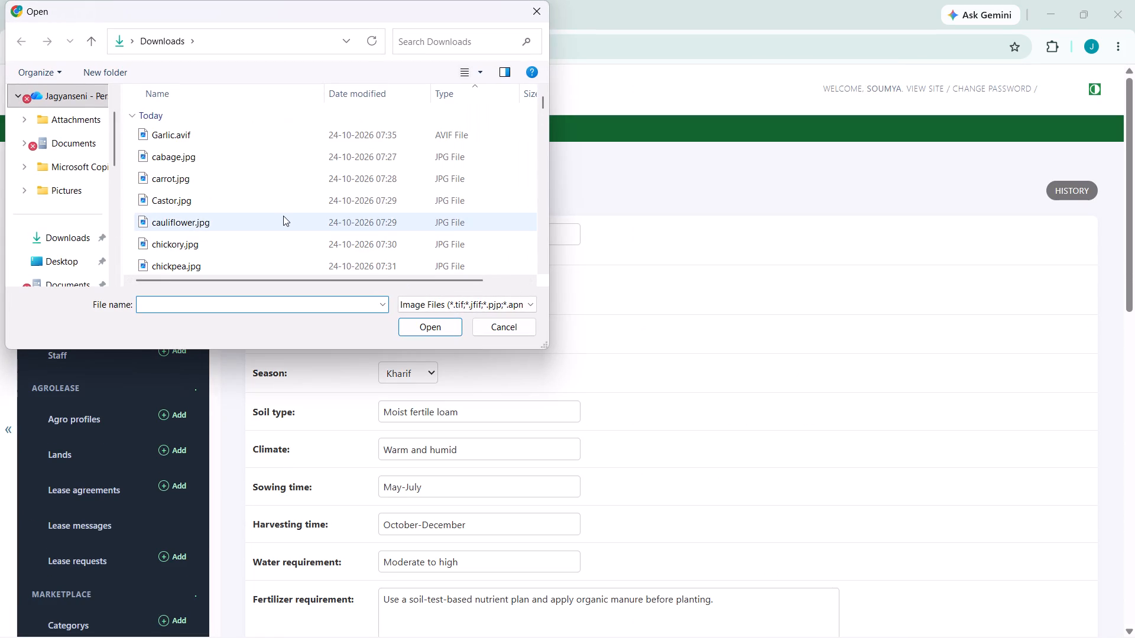
scroll(283, 216, down, 1)
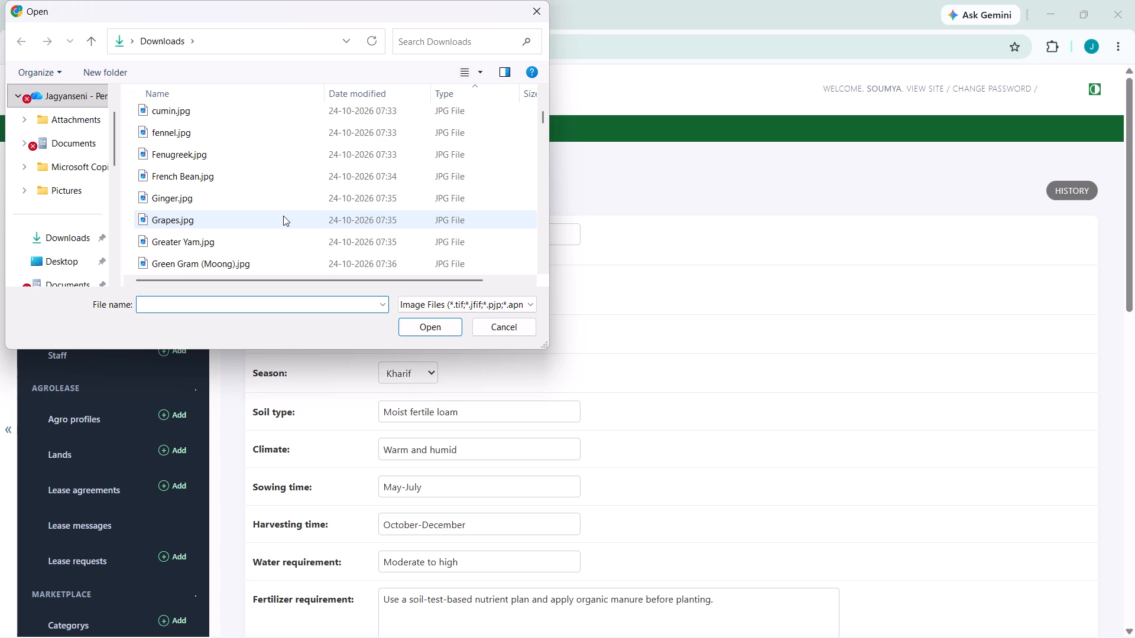
scroll(283, 216, down, 2)
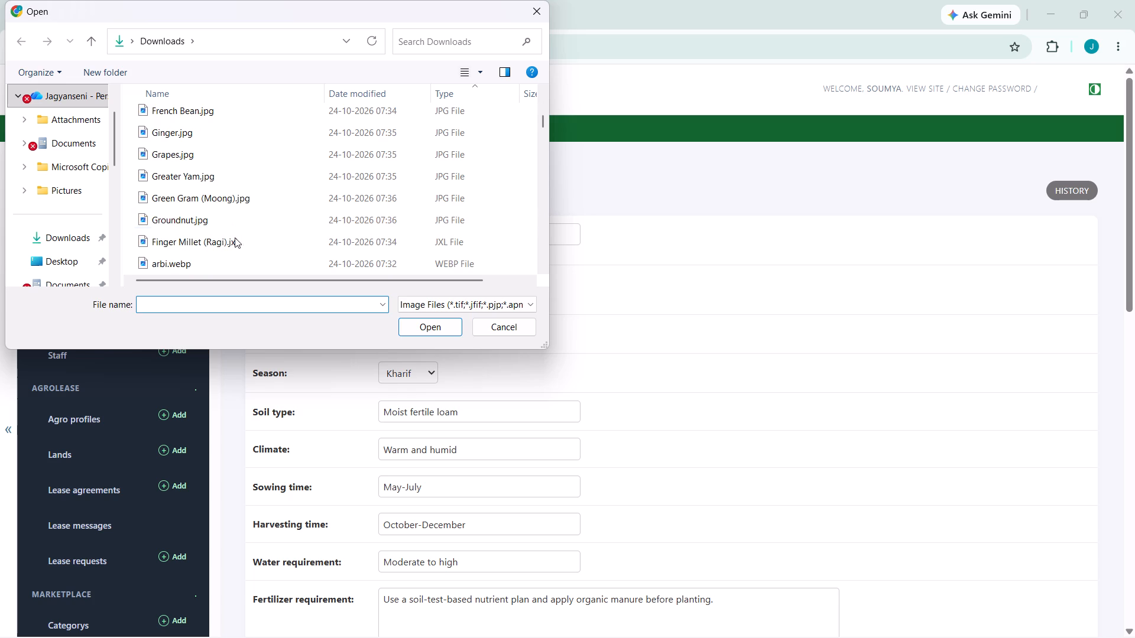
click(206, 262)
click(433, 325)
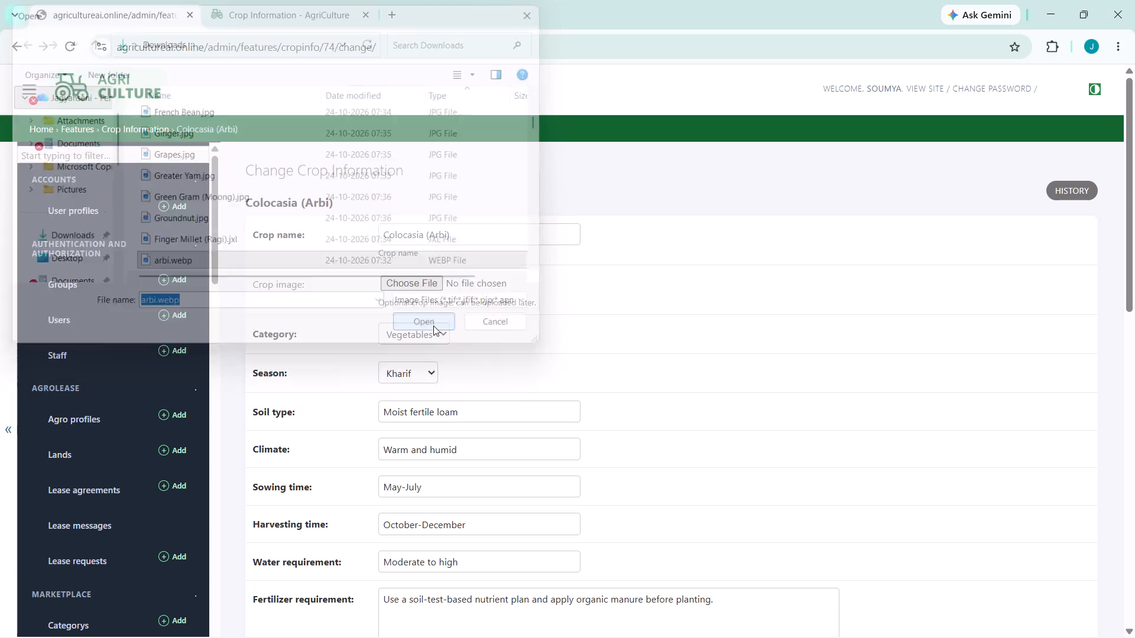
scroll(433, 325, down, 7)
click(279, 547)
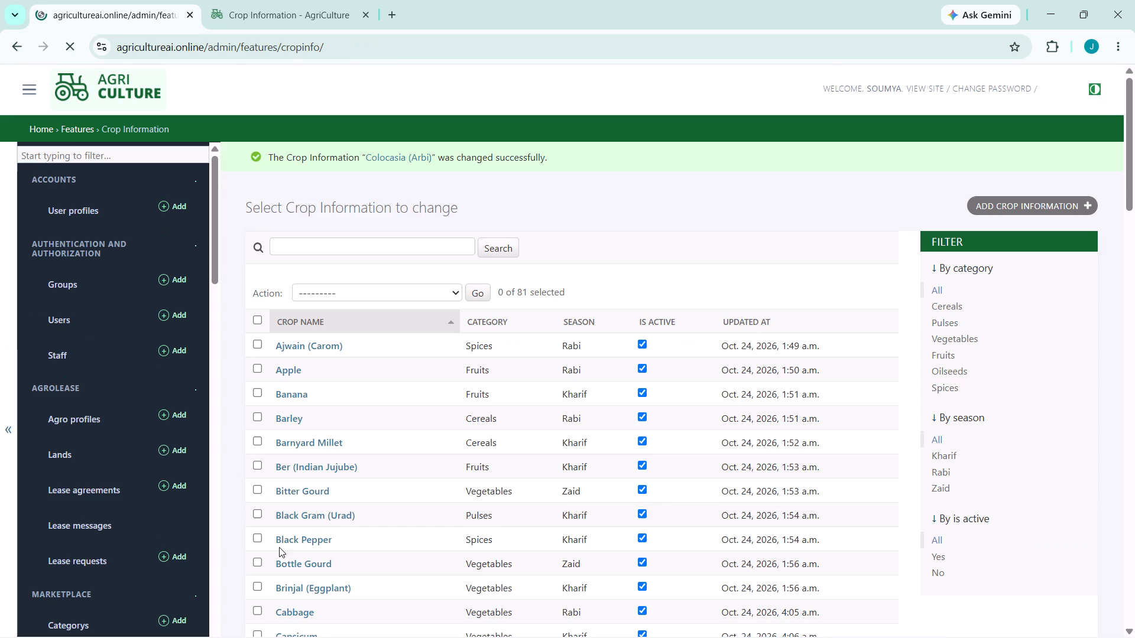
Open the Coriander crop record, attach coriander.jpg from Downloads as its crop image, and save it.
scroll(345, 533, down, 5)
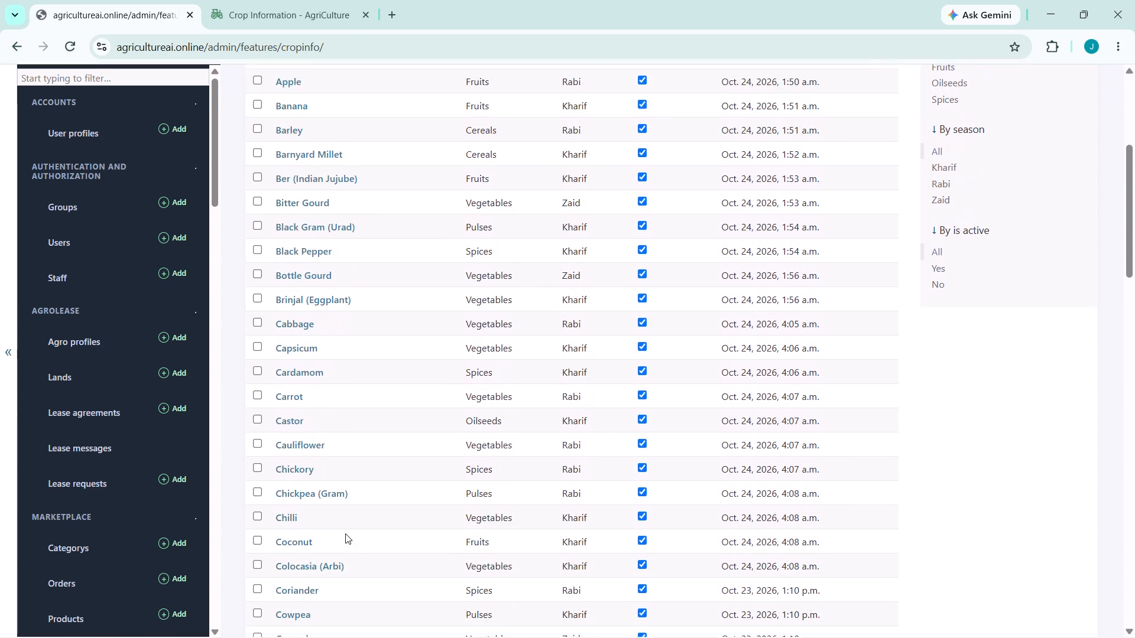
scroll(345, 533, down, 2)
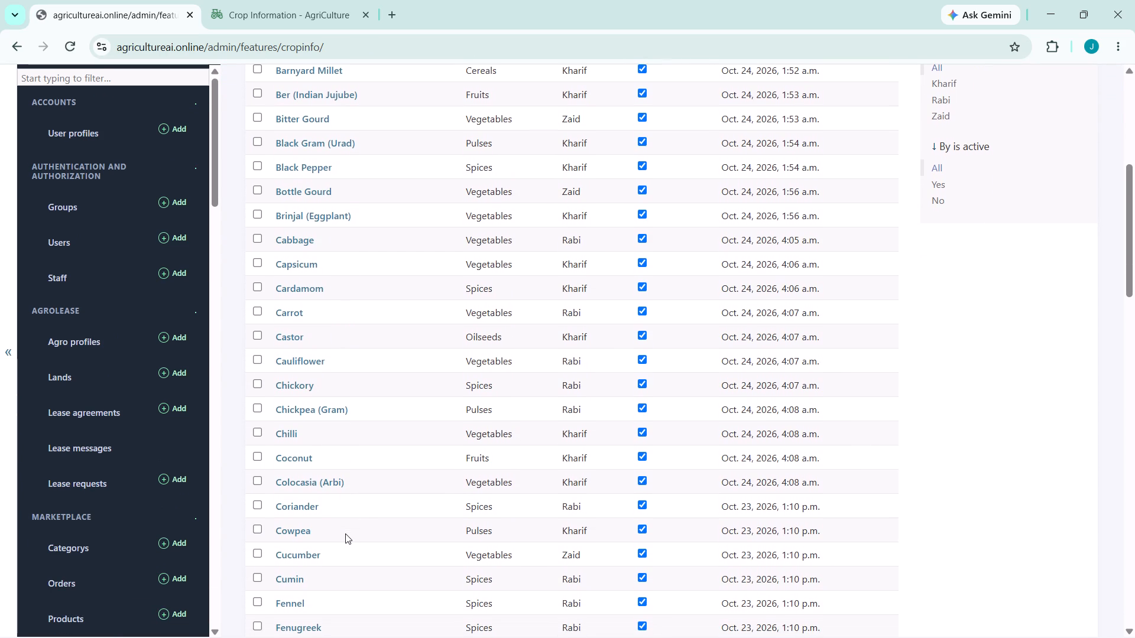
scroll(345, 533, down, 2)
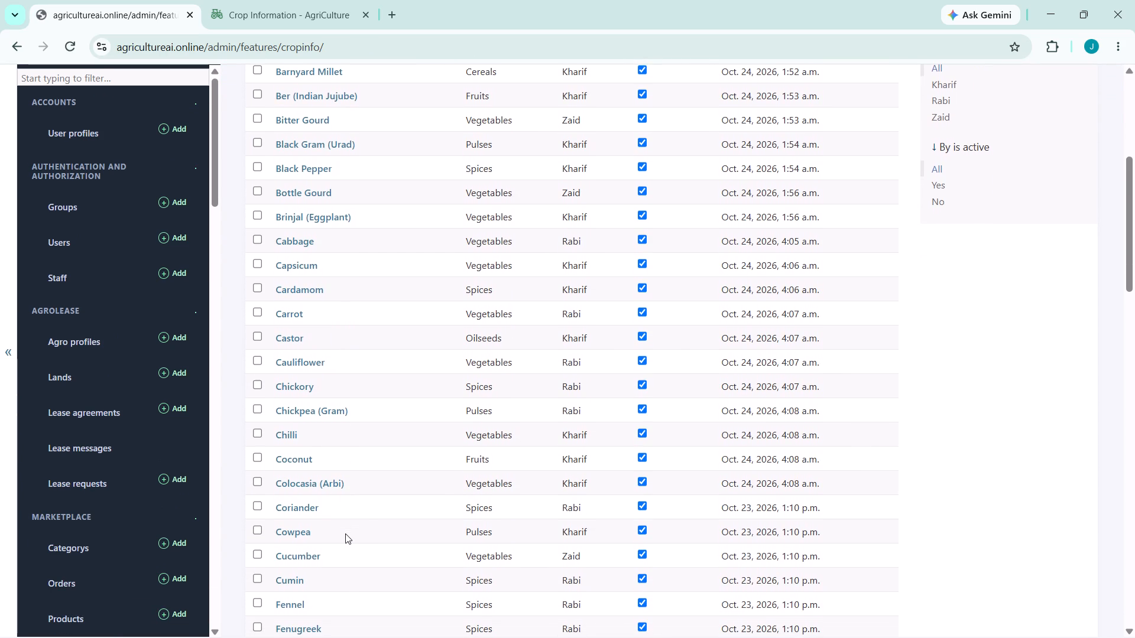
scroll(345, 533, down, 2)
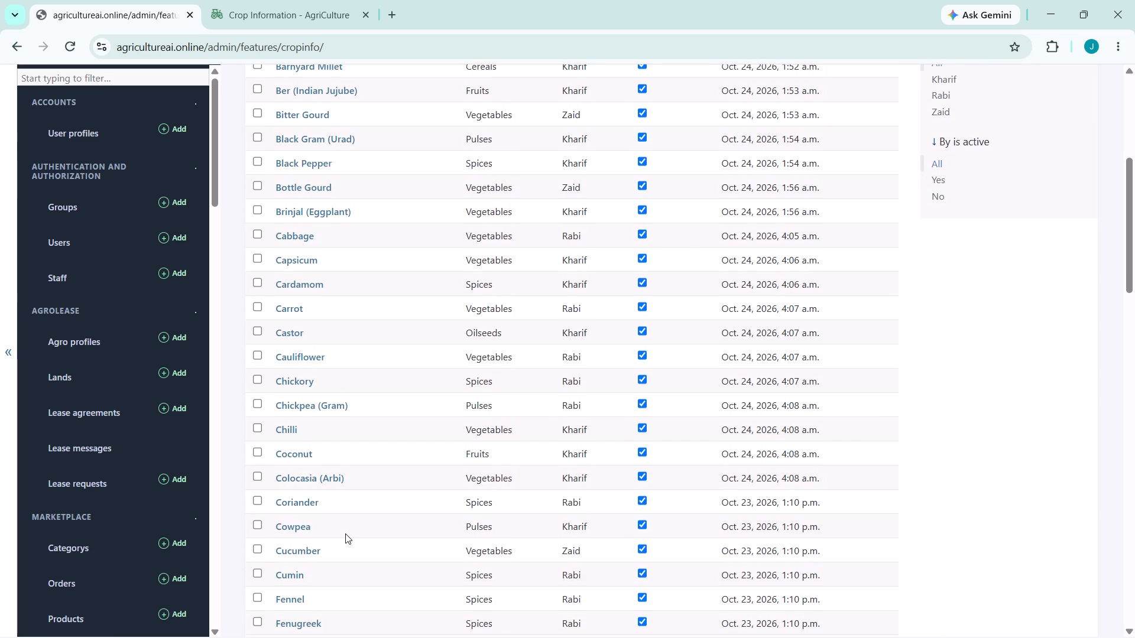
scroll(345, 533, down, 2)
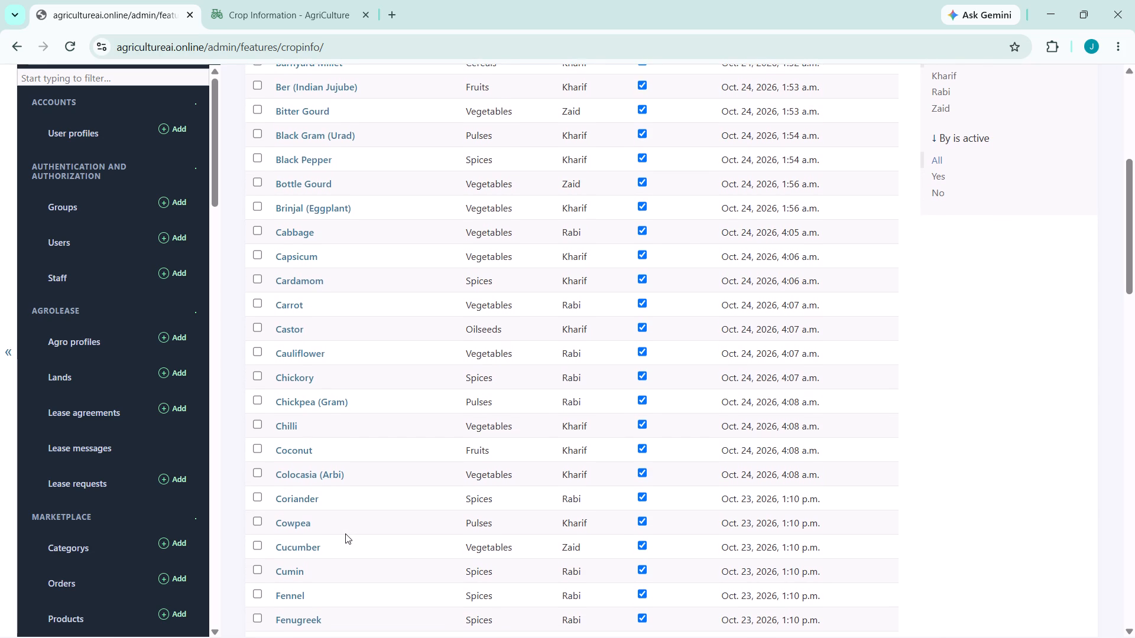
click(288, 496)
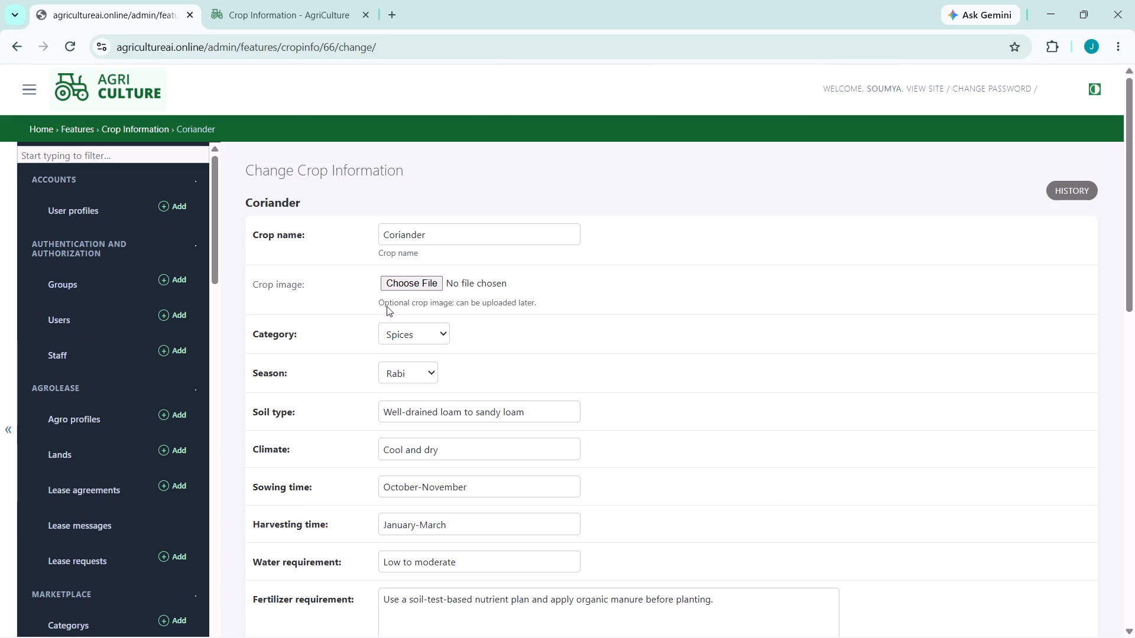
click(420, 284)
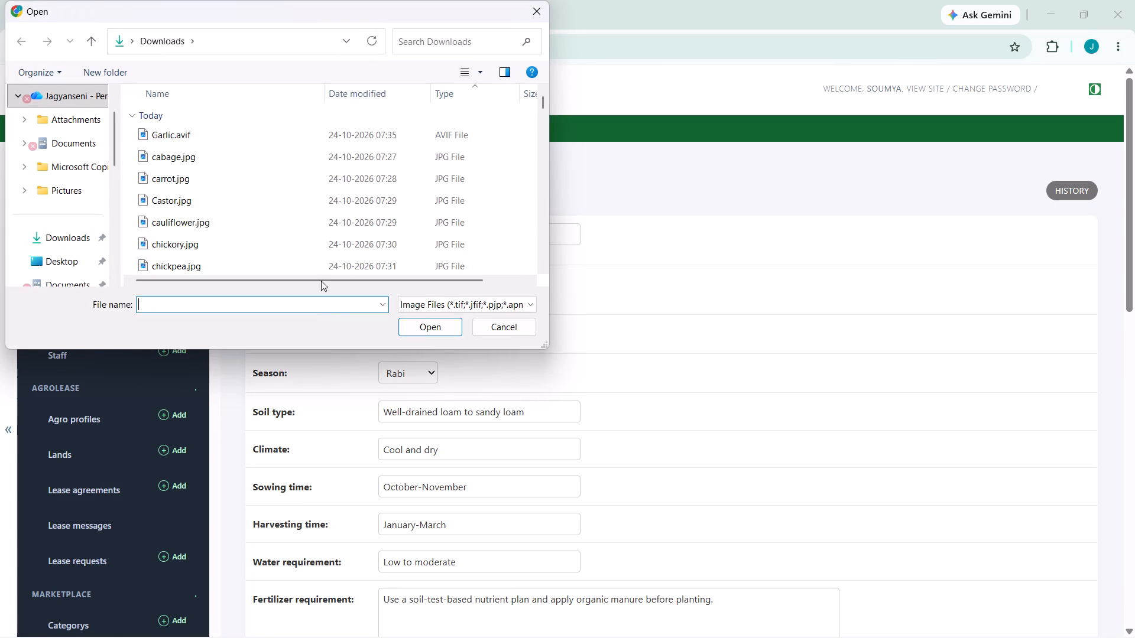
scroll(304, 240, down, 1)
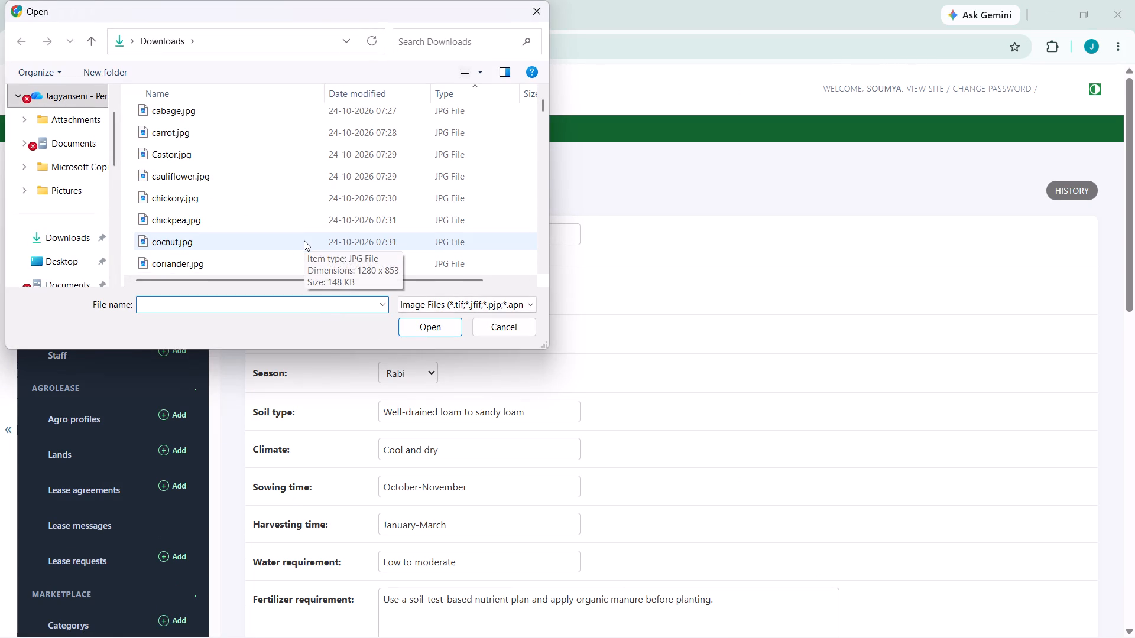
scroll(240, 220, down, 1)
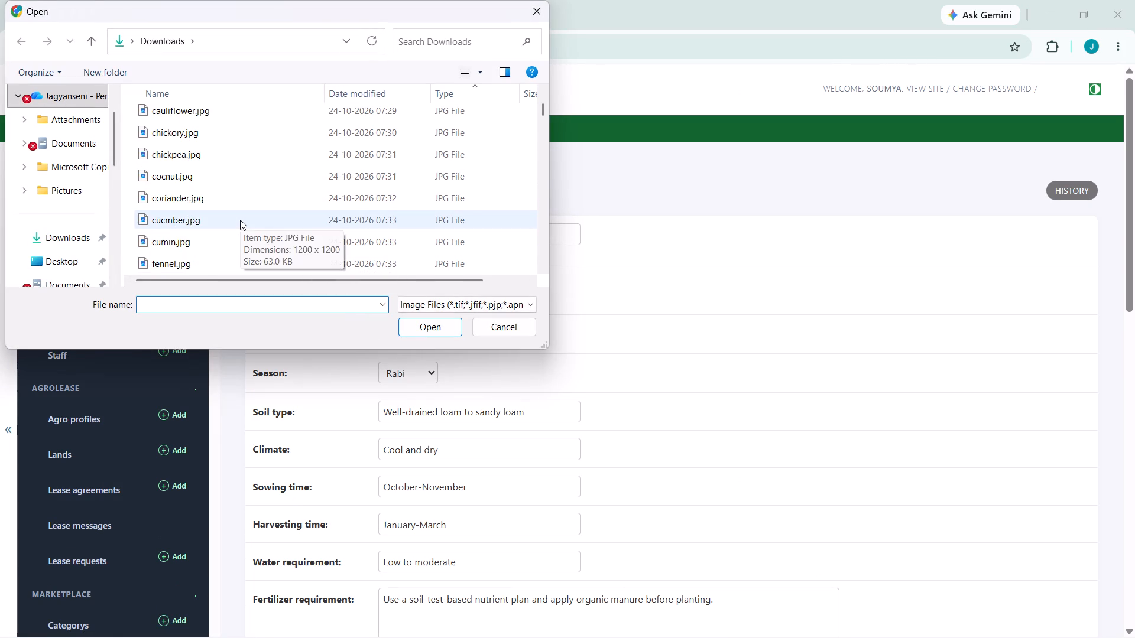
click(226, 203)
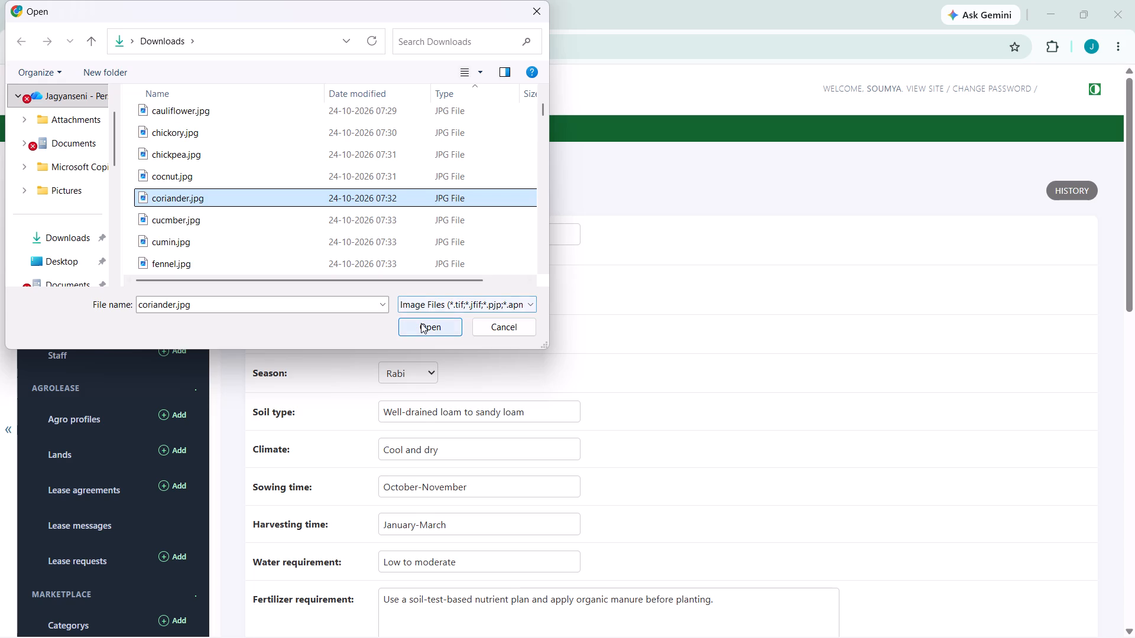
click(421, 323)
scroll(421, 323, down, 7)
click(280, 551)
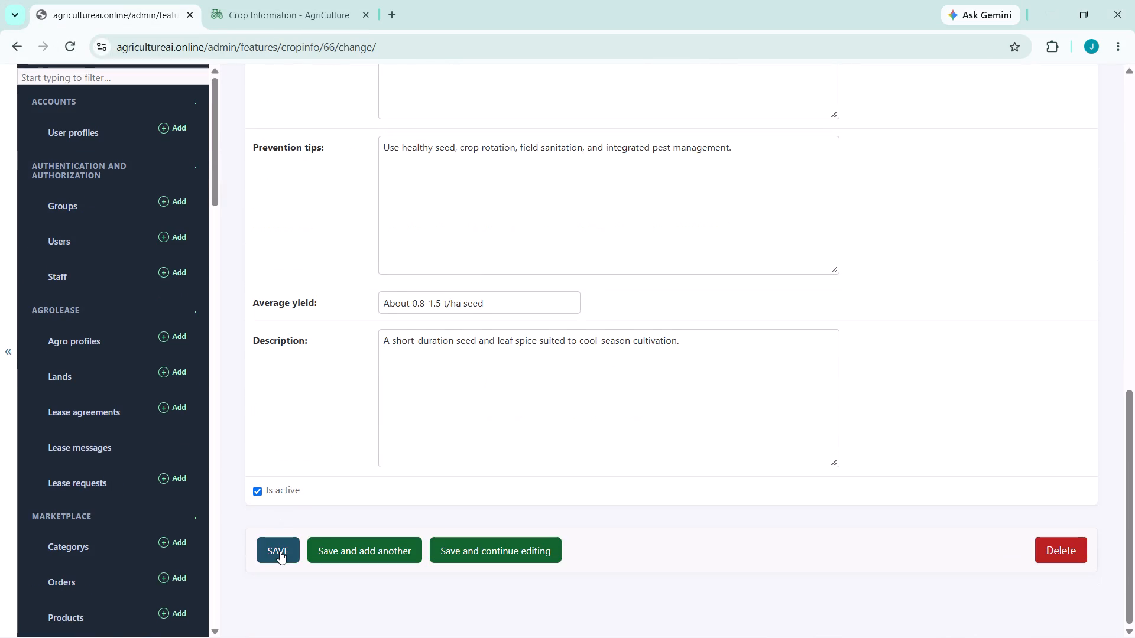
Open the Cowpea crop record, attach cowpea.webp from Downloads as its crop image, and save it.
scroll(332, 523, down, 3)
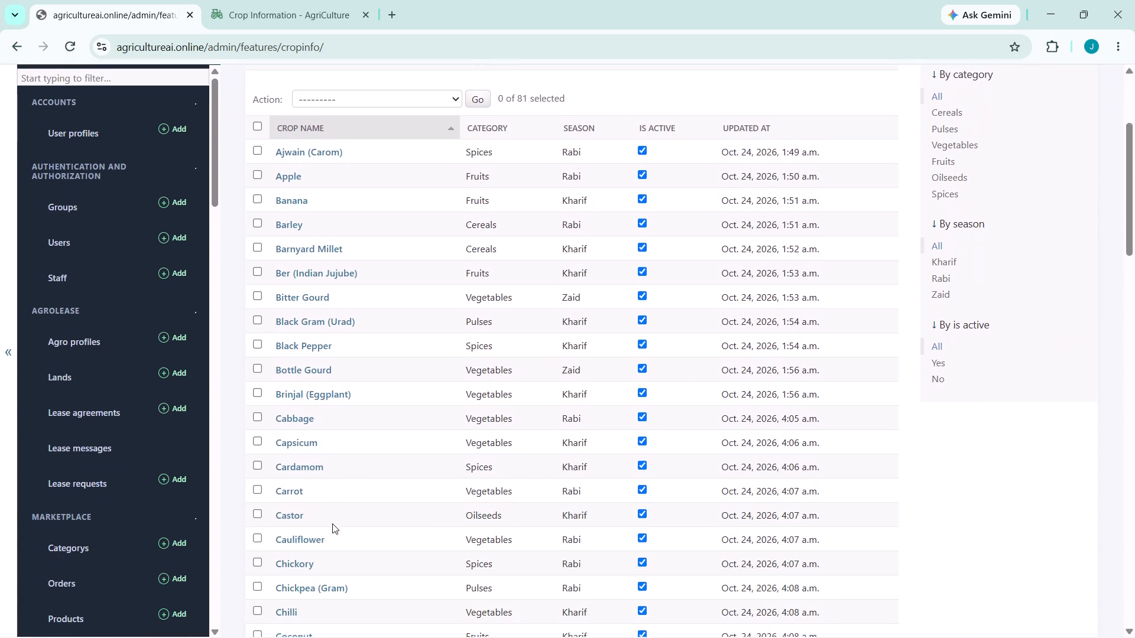
scroll(332, 523, down, 5)
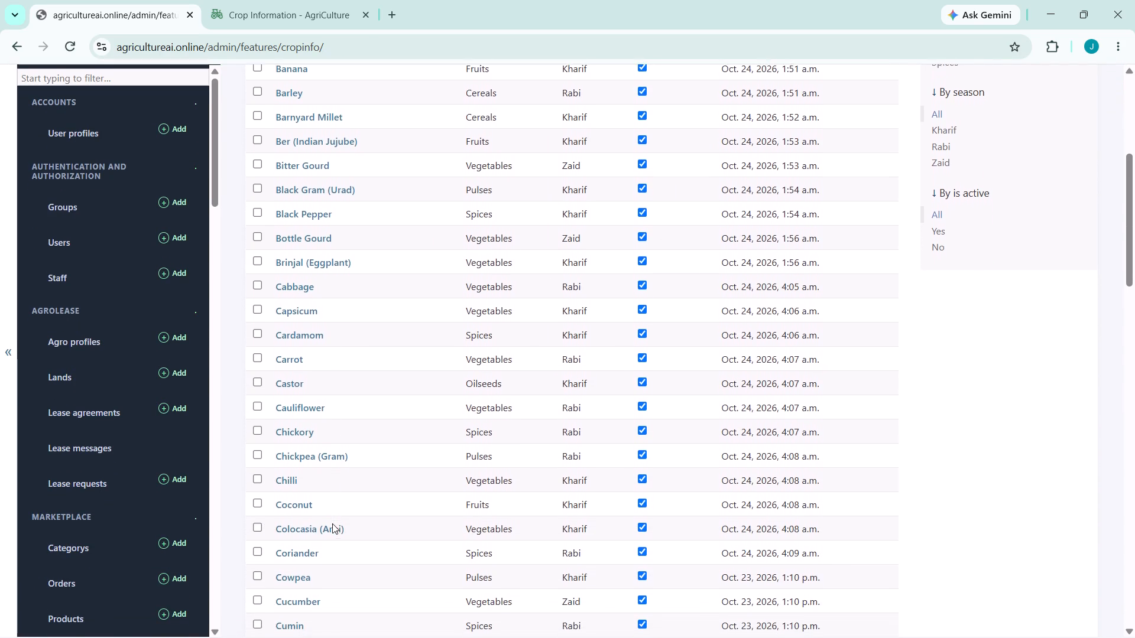
scroll(332, 523, down, 3)
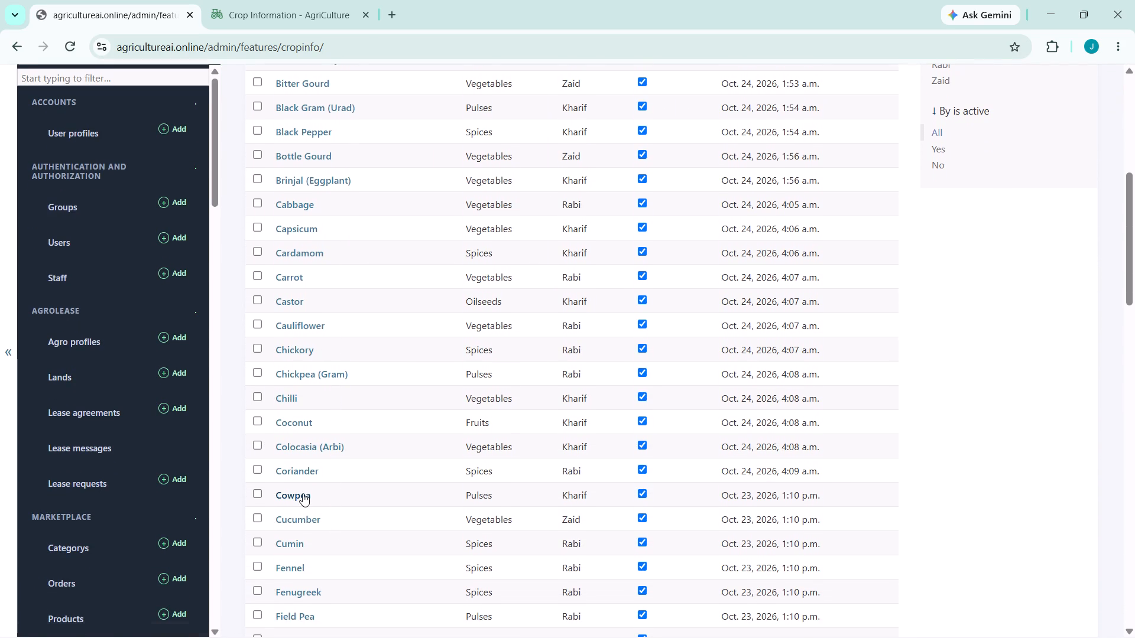
click(303, 493)
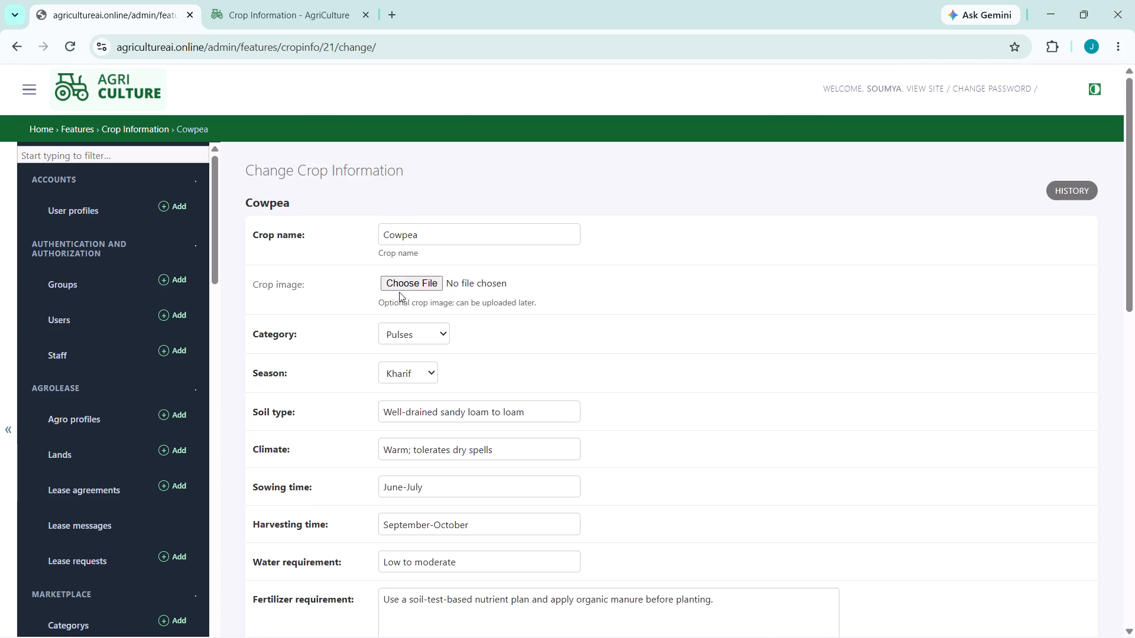
click(402, 277)
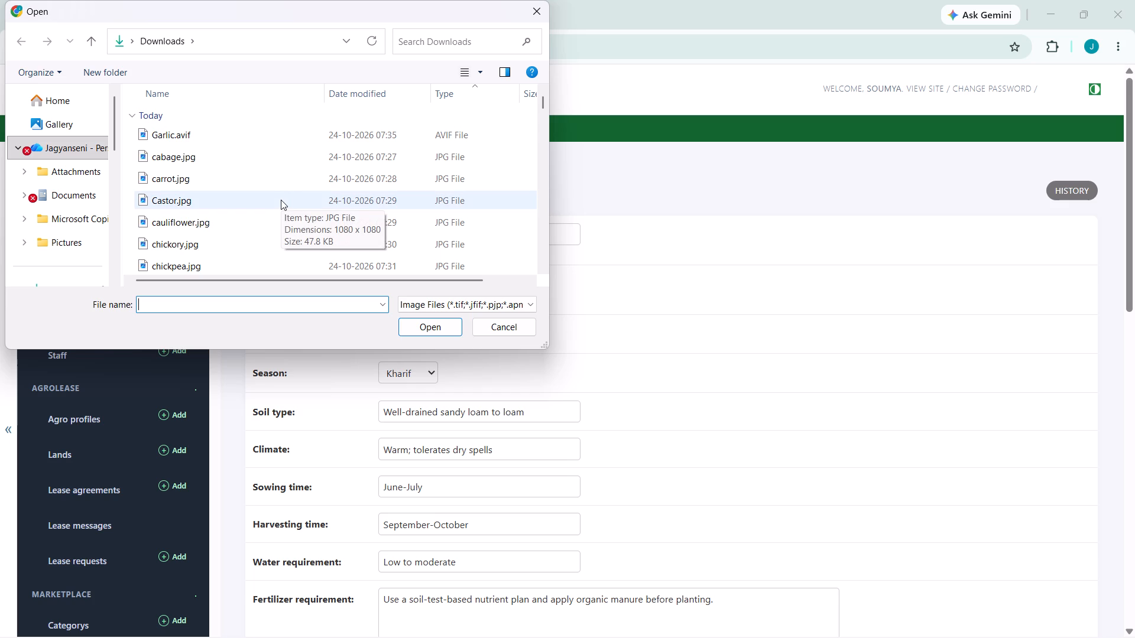
scroll(281, 200, down, 3)
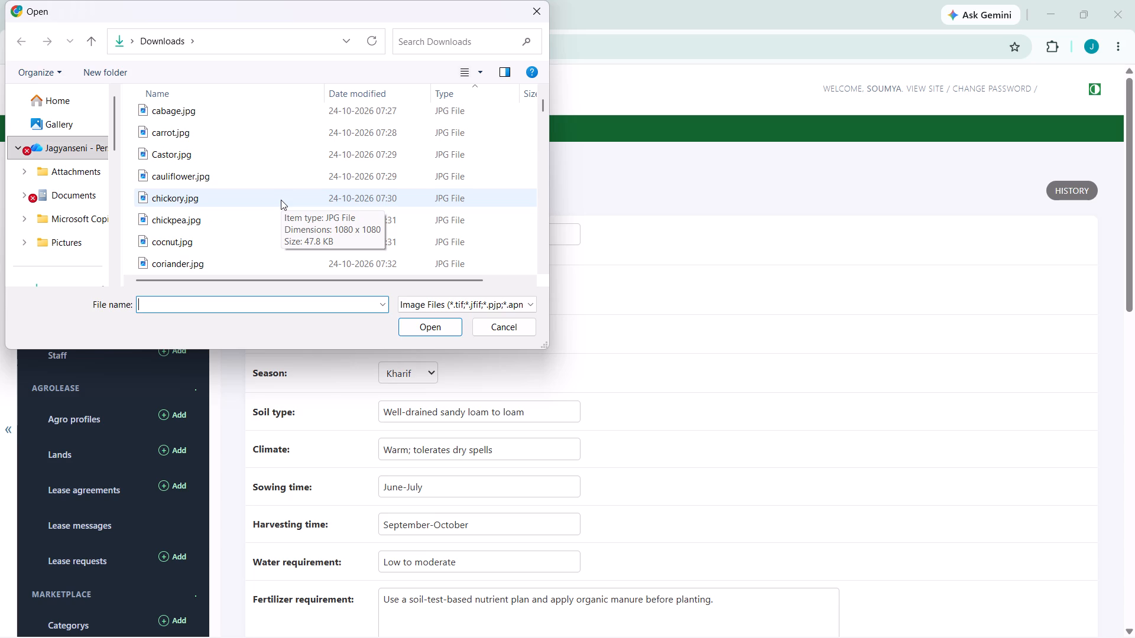
scroll(281, 200, up, 1)
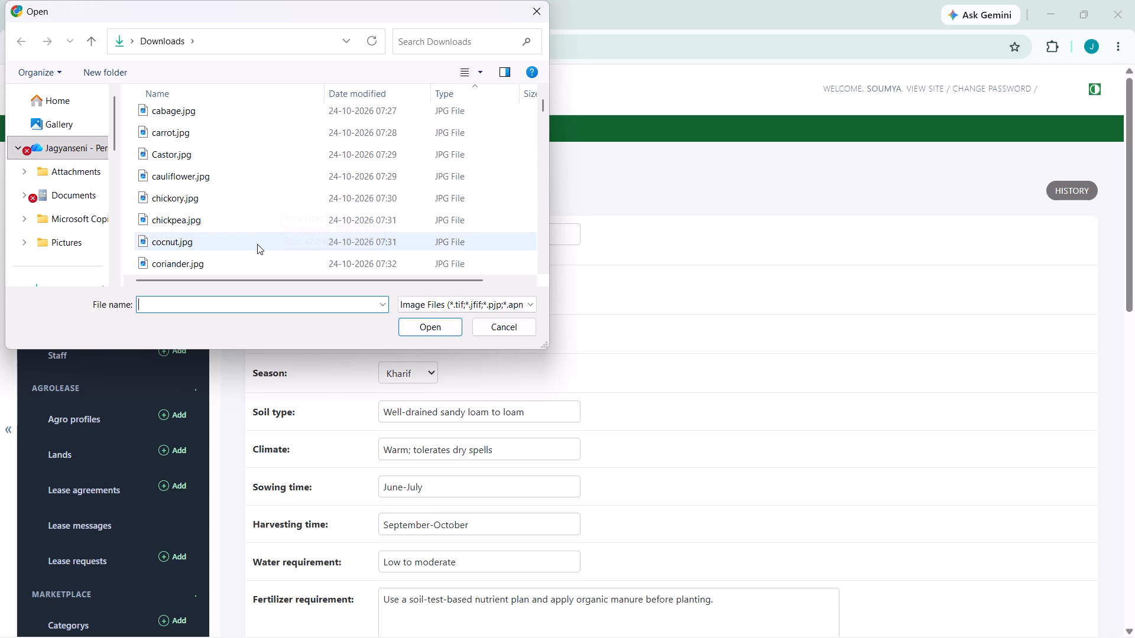
scroll(257, 244, down, 2)
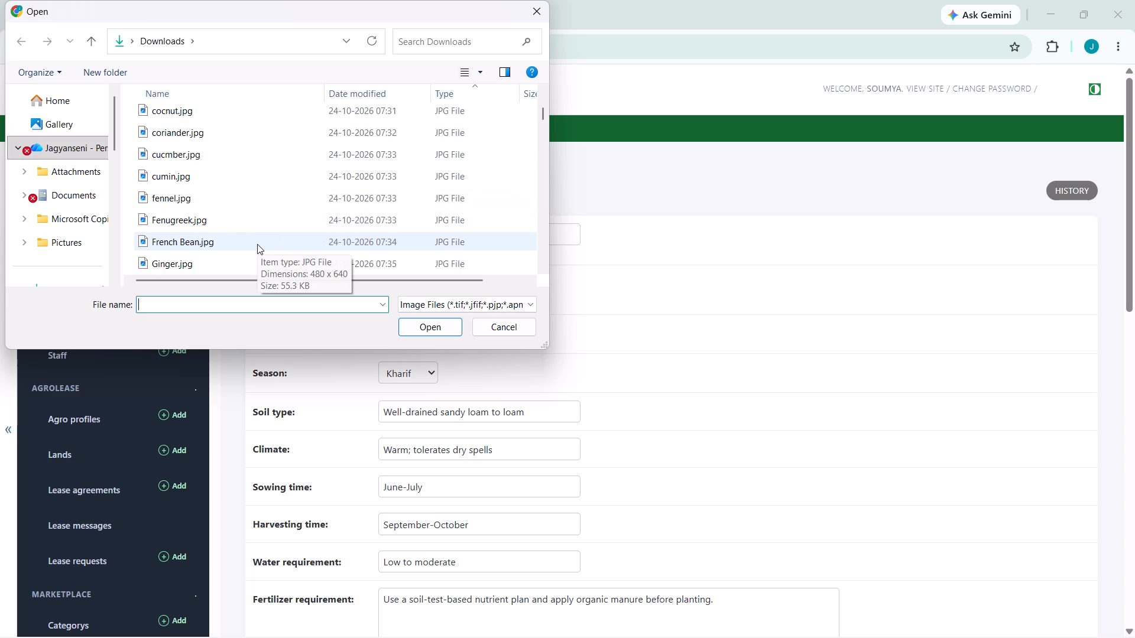
scroll(257, 244, down, 2)
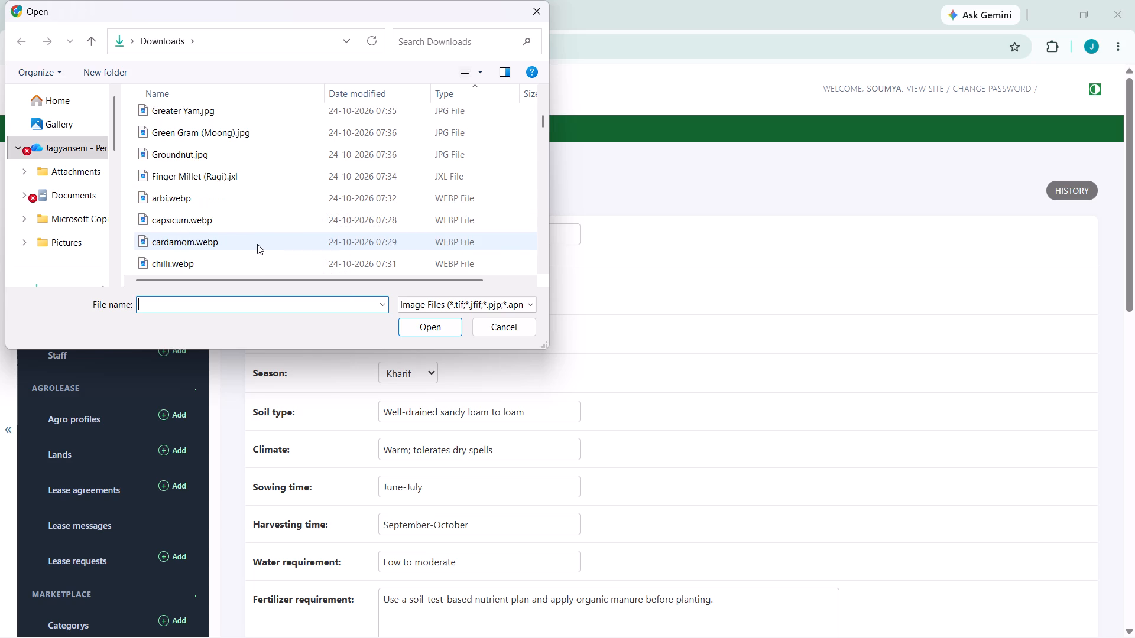
scroll(257, 244, down, 1)
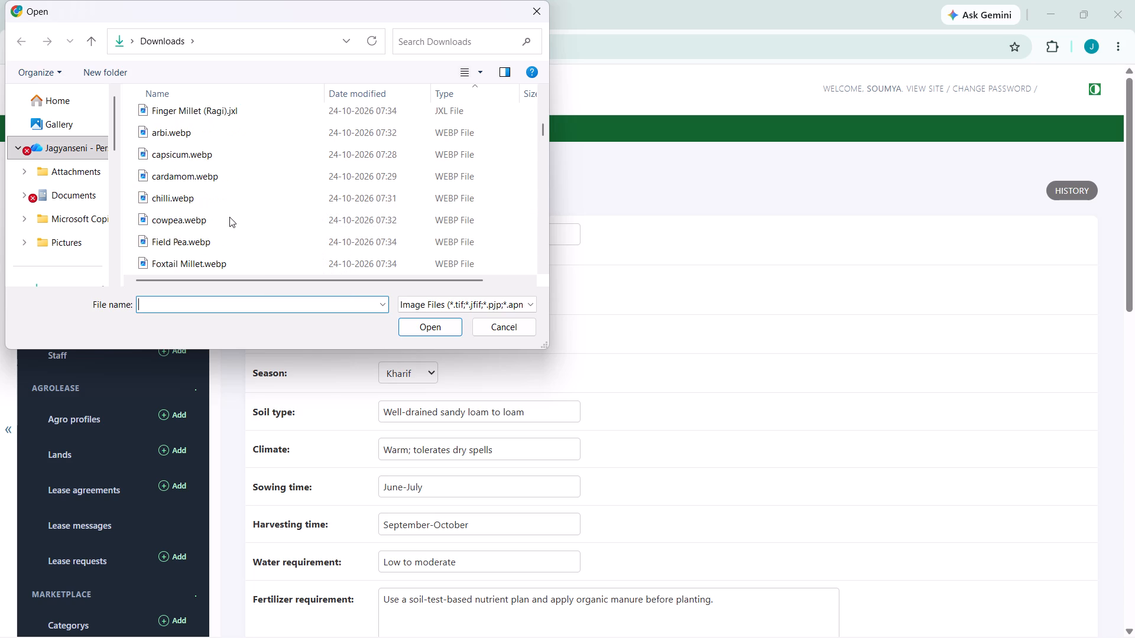
click(229, 217)
click(423, 323)
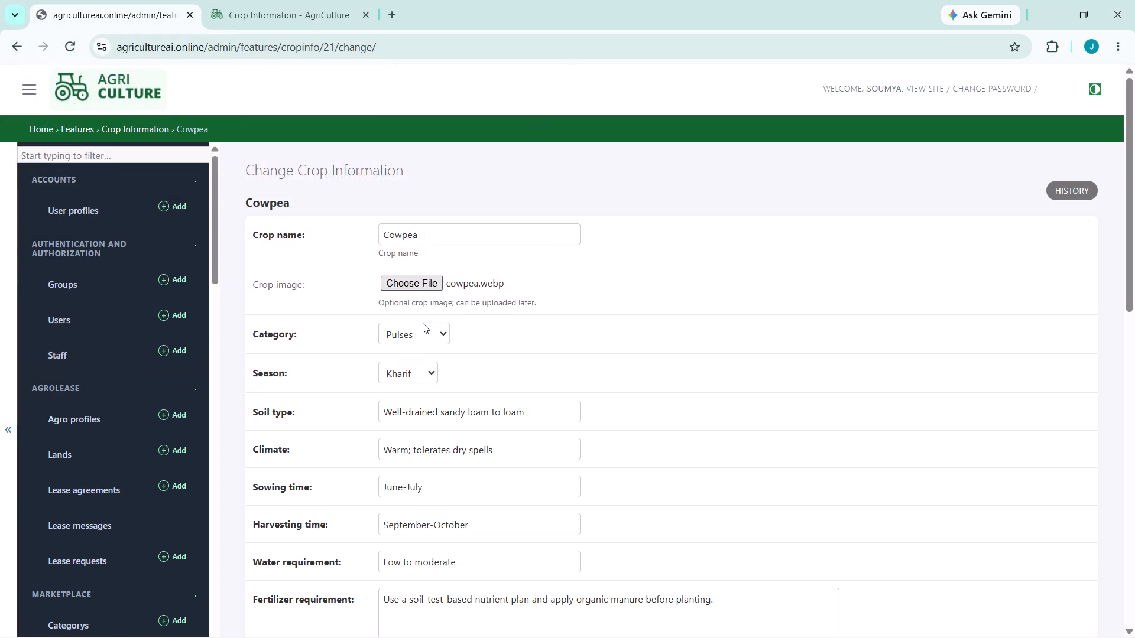
scroll(423, 323, down, 6)
click(290, 543)
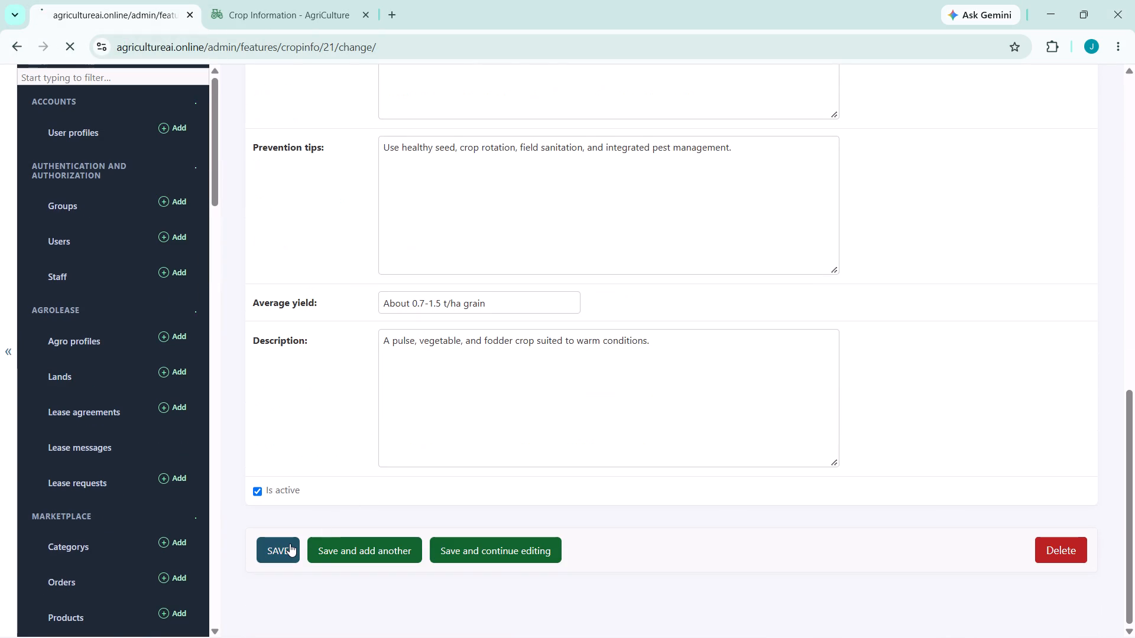
Open the Cucumber crop record, attach cucmber.jpg from Downloads as its crop image, and save it.
scroll(375, 520, down, 7)
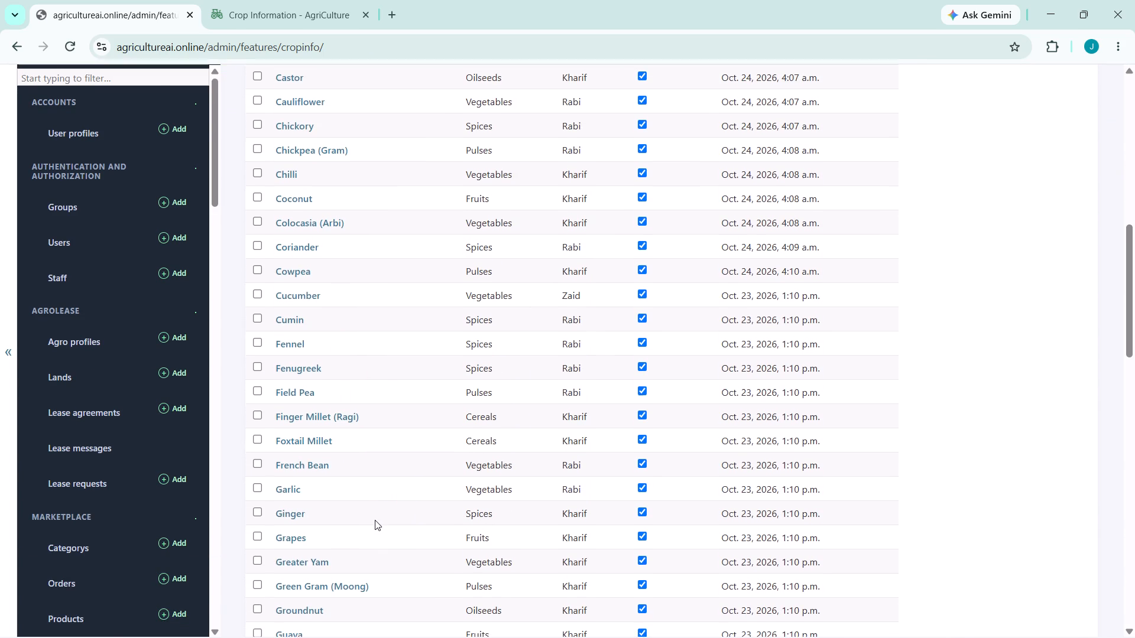
scroll(375, 520, down, 1)
click(301, 294)
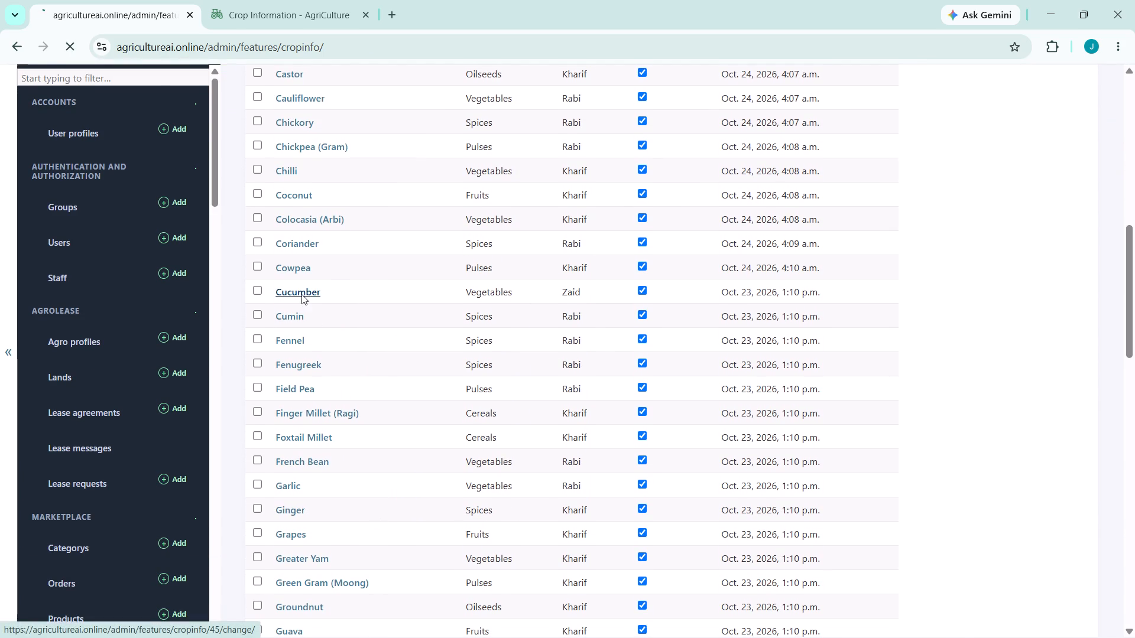
click(404, 281)
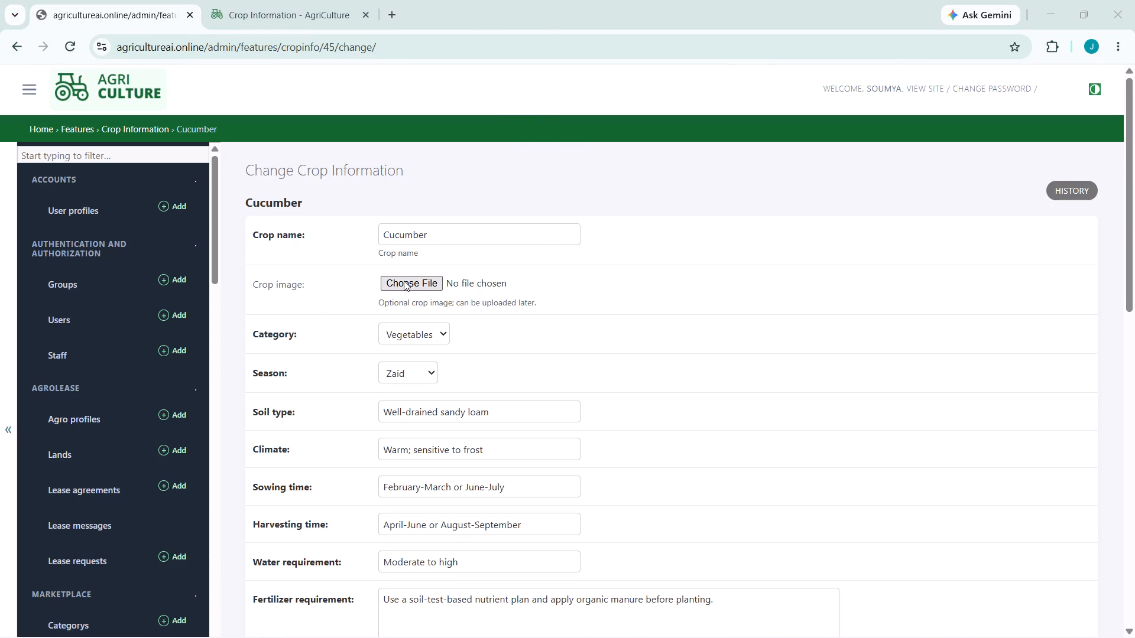
scroll(255, 233, down, 1)
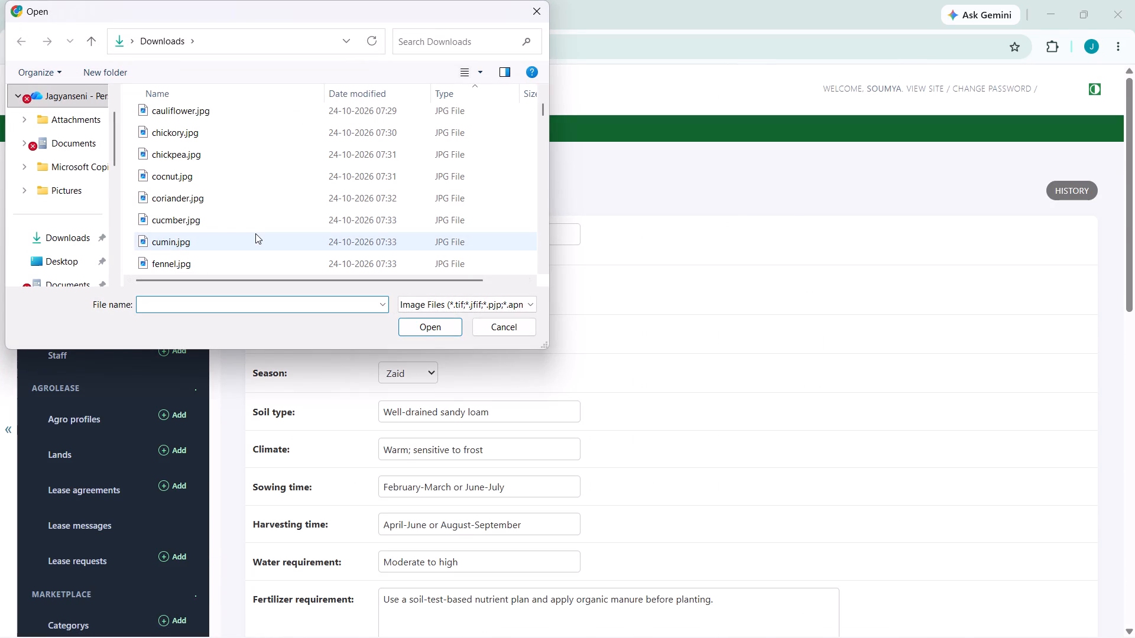
scroll(255, 233, down, 1)
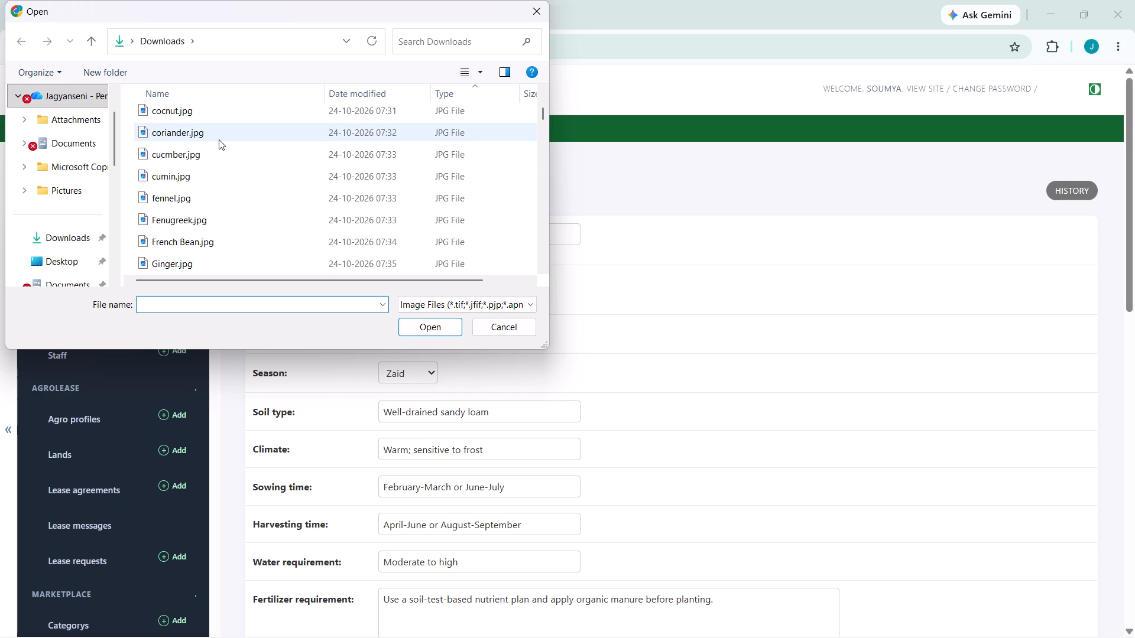
click(197, 153)
click(424, 322)
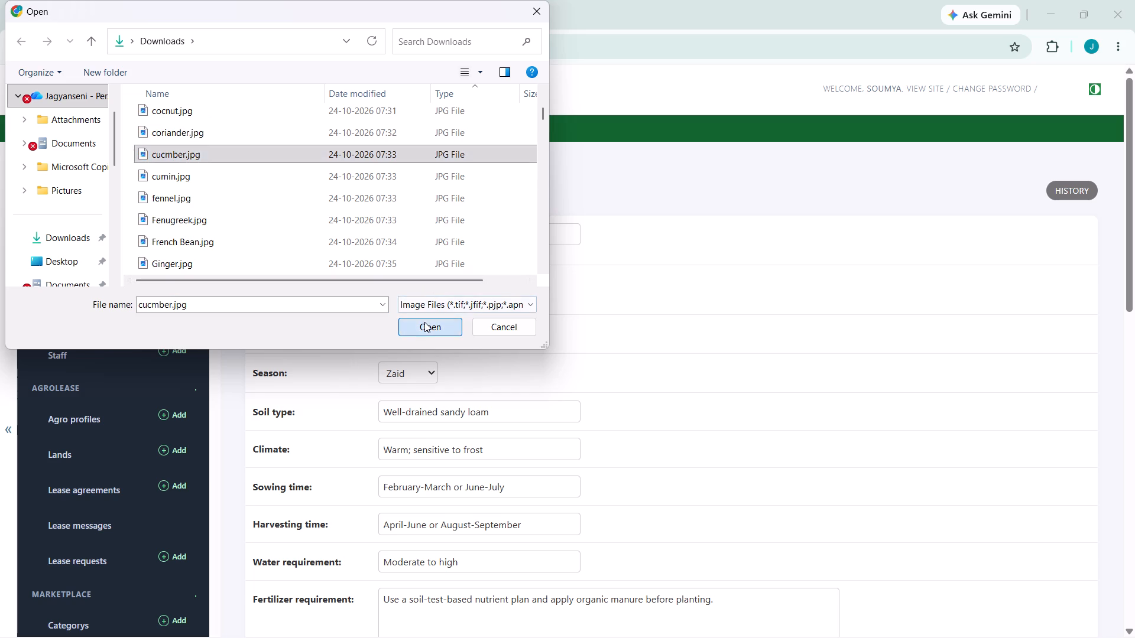
scroll(424, 322, down, 7)
click(275, 550)
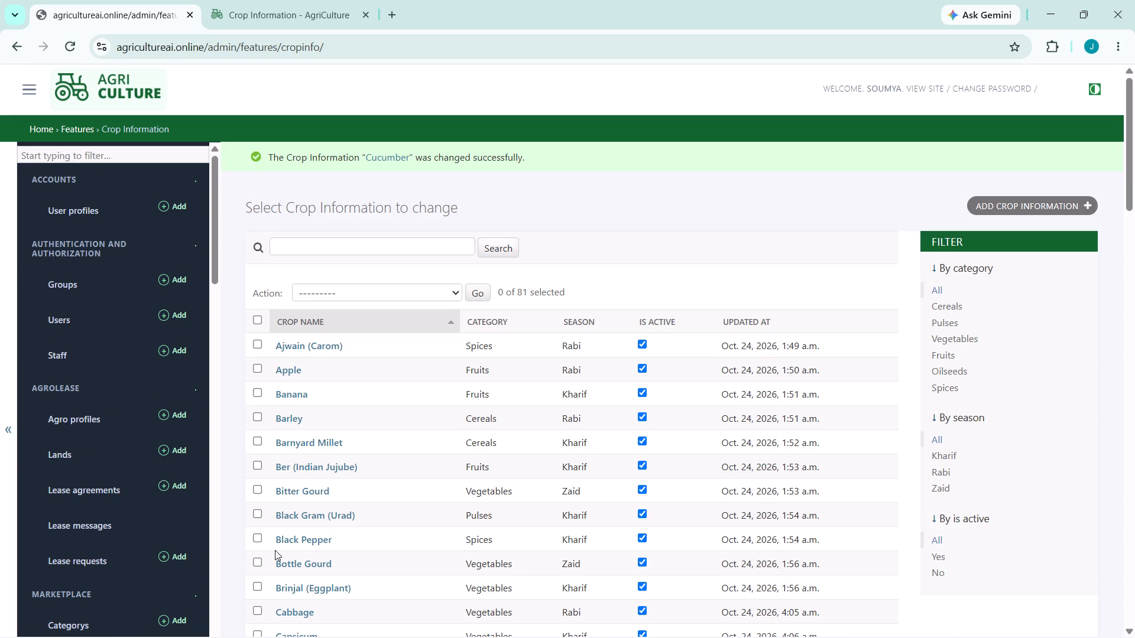
Open the Cumin crop record, attach cumin.jpg from Downloads as its crop image, and save it.
scroll(275, 550, down, 6)
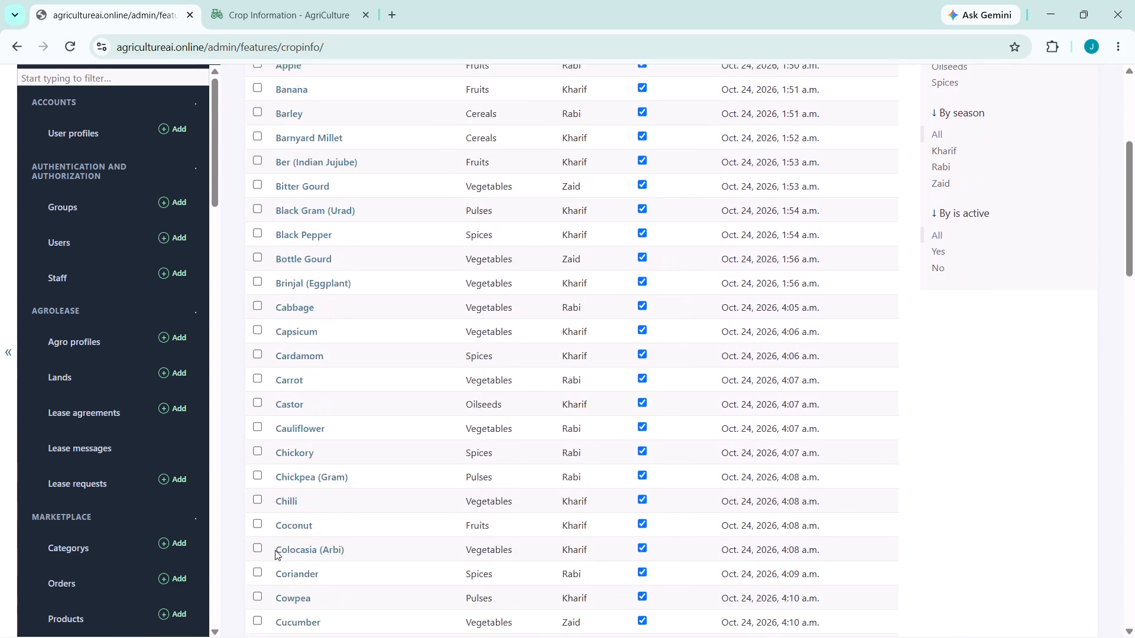
scroll(275, 550, down, 2)
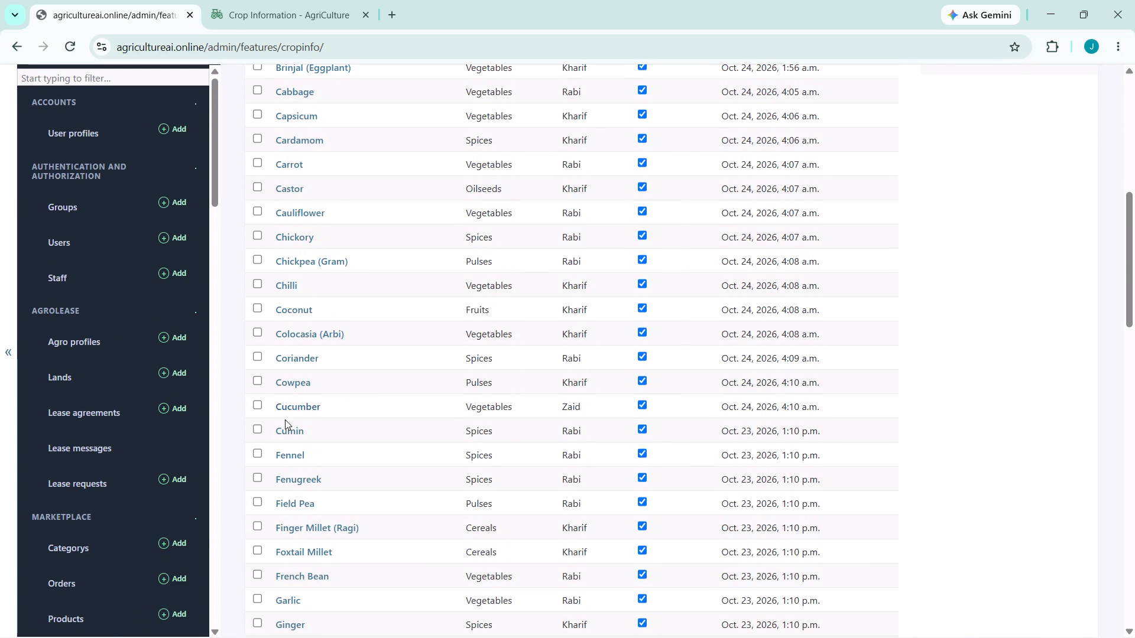
click(280, 430)
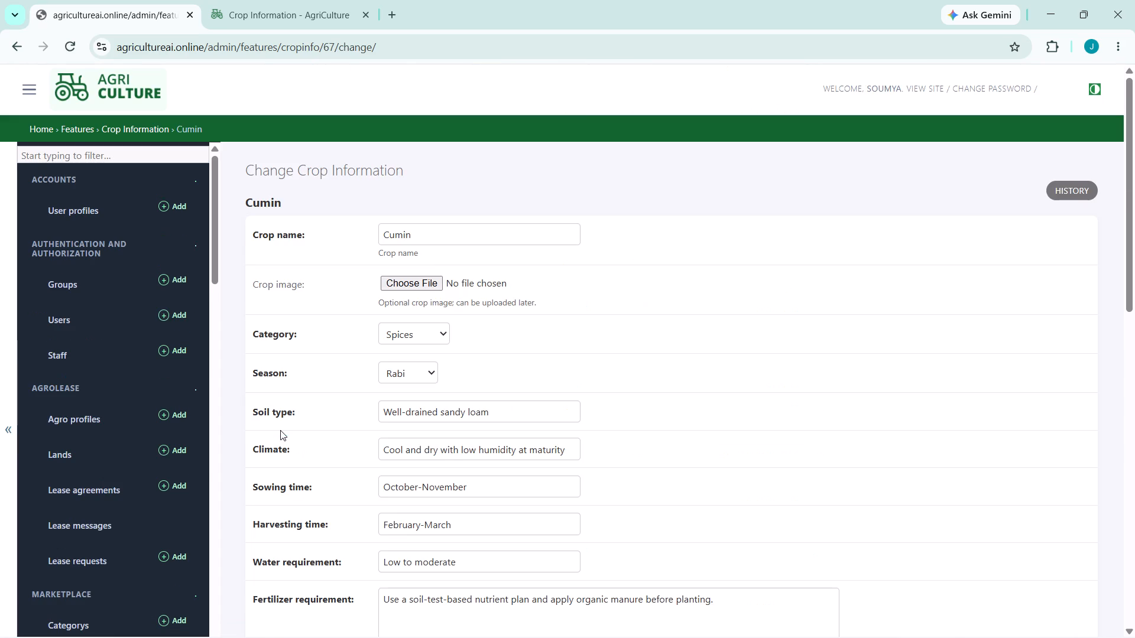
click(410, 279)
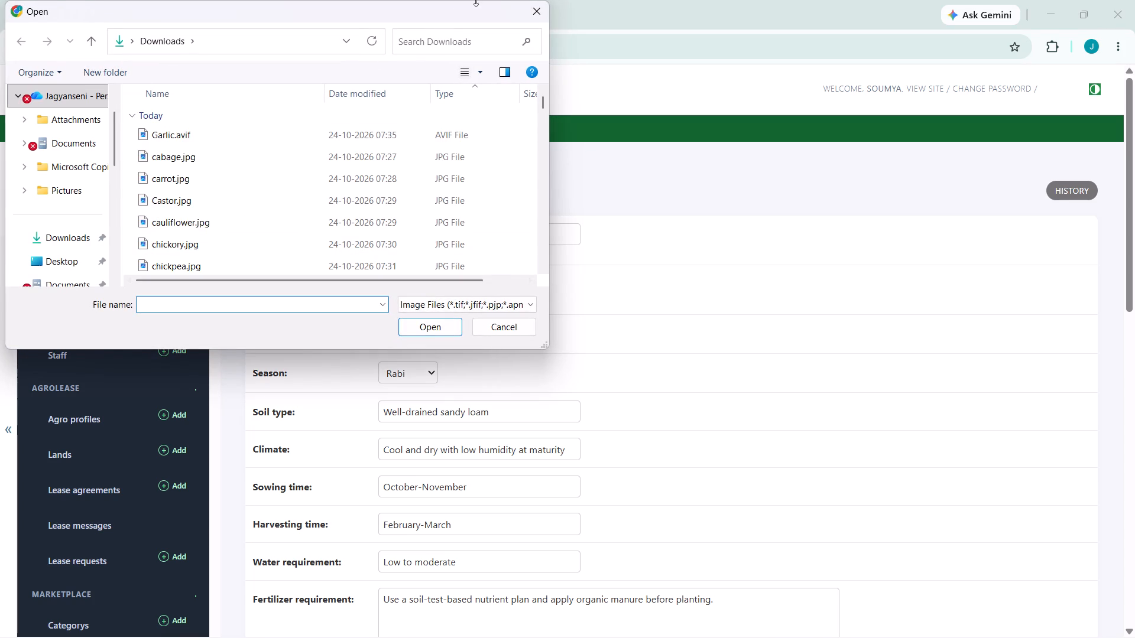
click(536, 12)
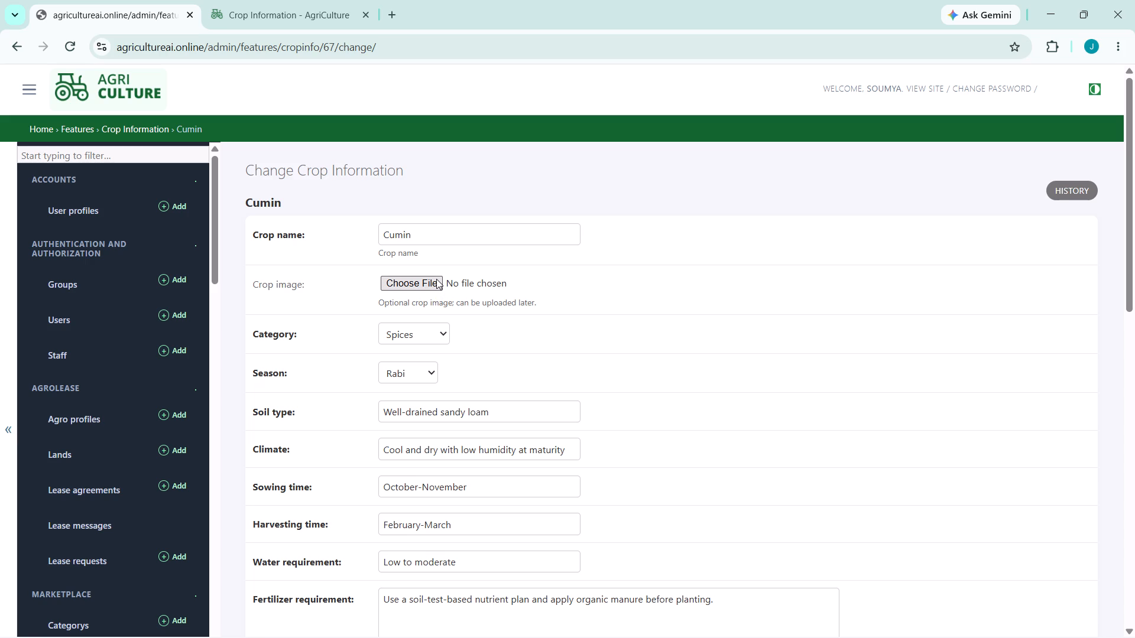
click(436, 279)
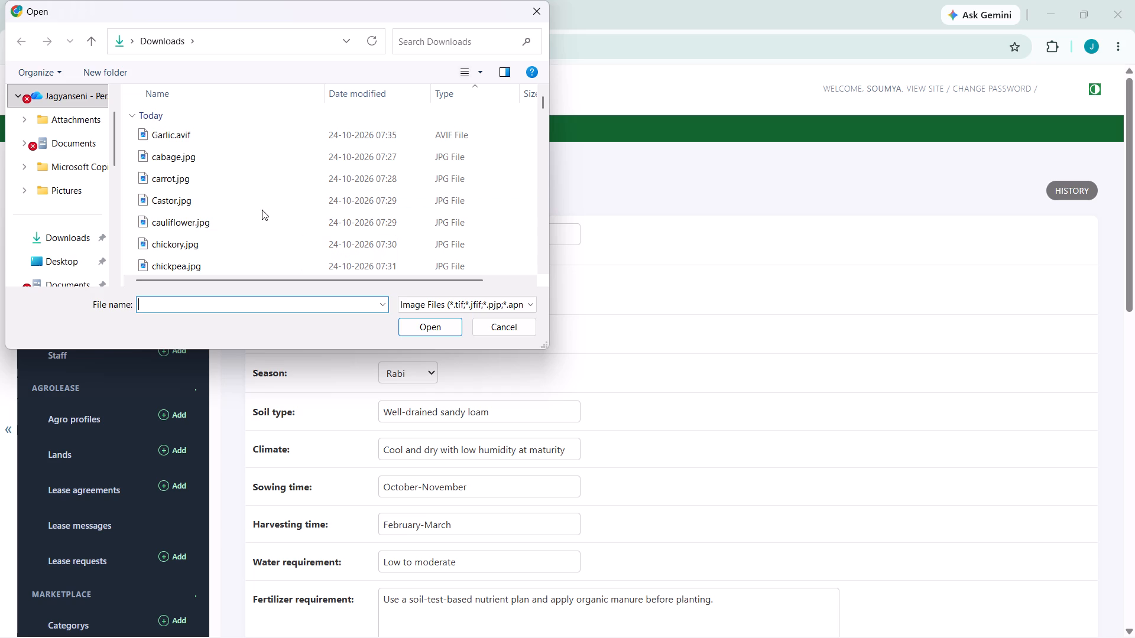
scroll(262, 210, down, 2)
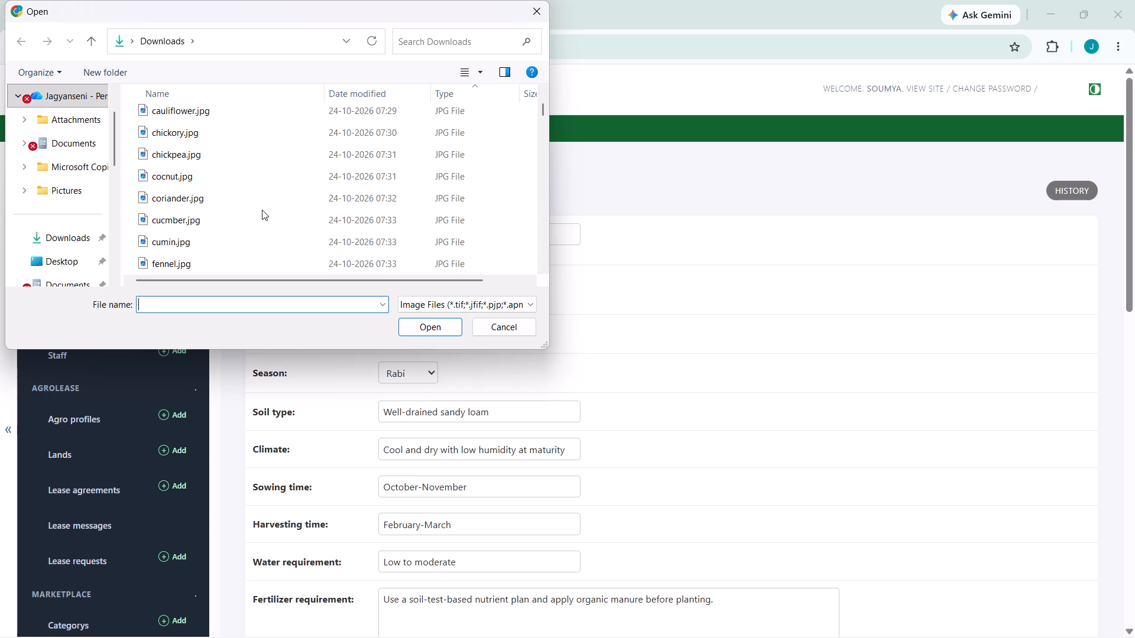
scroll(262, 210, down, 1)
click(207, 243)
click(423, 325)
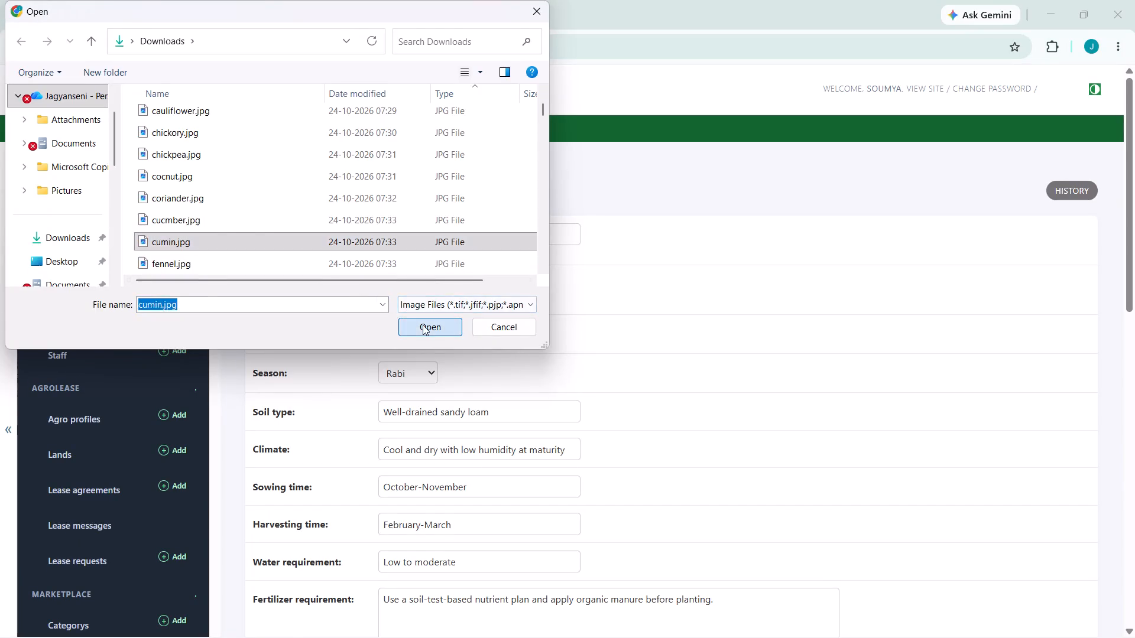
scroll(423, 325, down, 8)
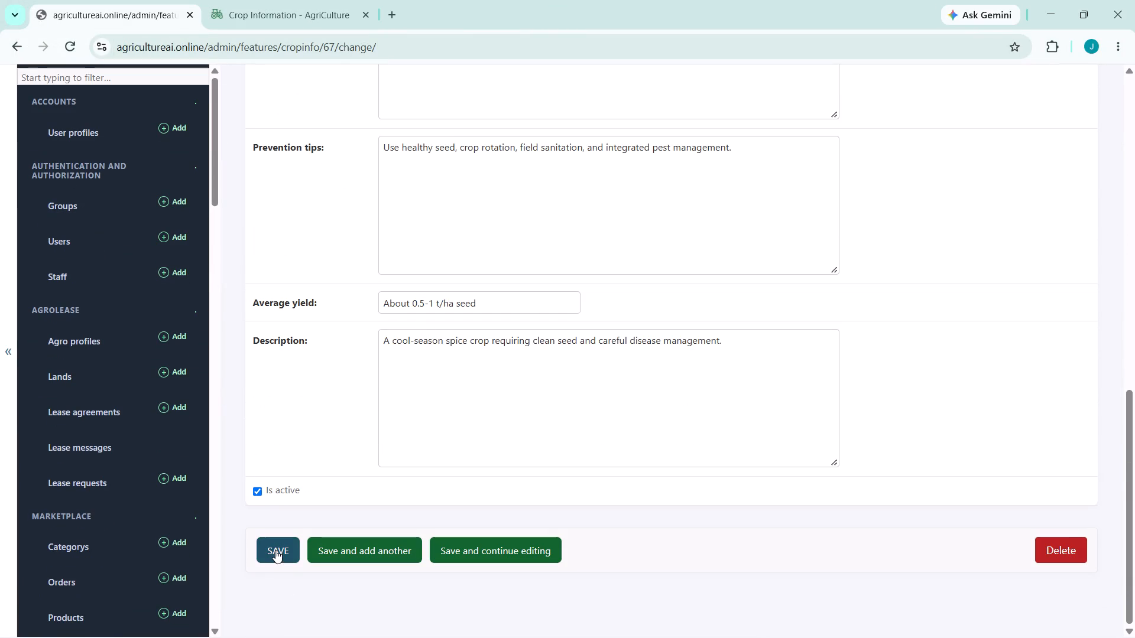
click(275, 550)
Open the Fennel crop record, attach fennel.jpg from Downloads as its crop image, and save it.
scroll(275, 550, down, 1)
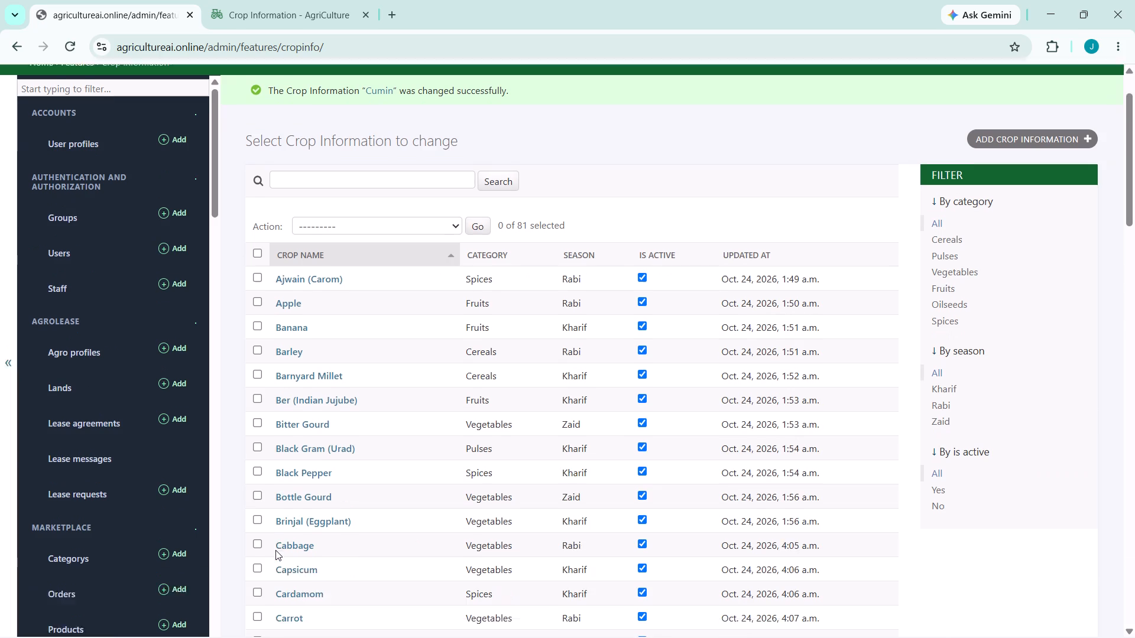
scroll(275, 550, down, 7)
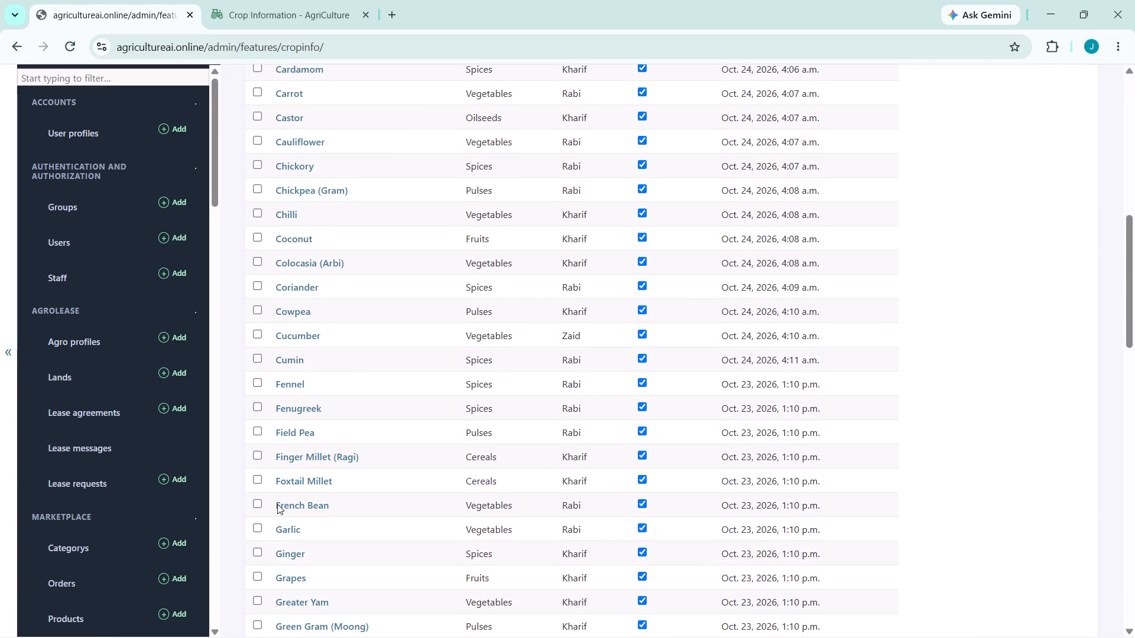
click(287, 383)
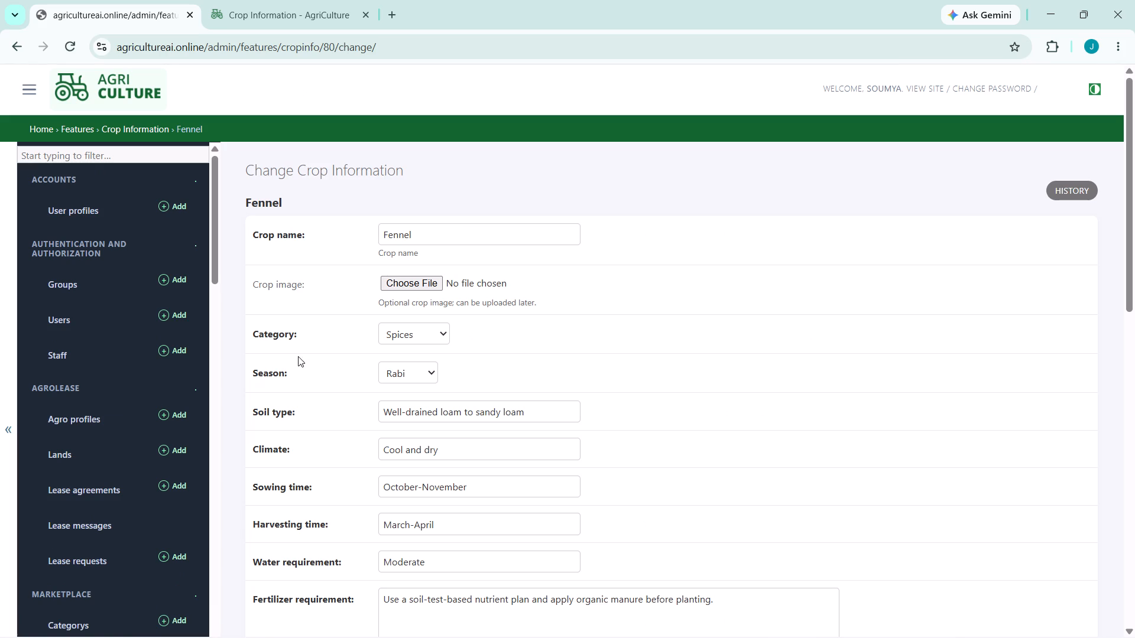
click(401, 283)
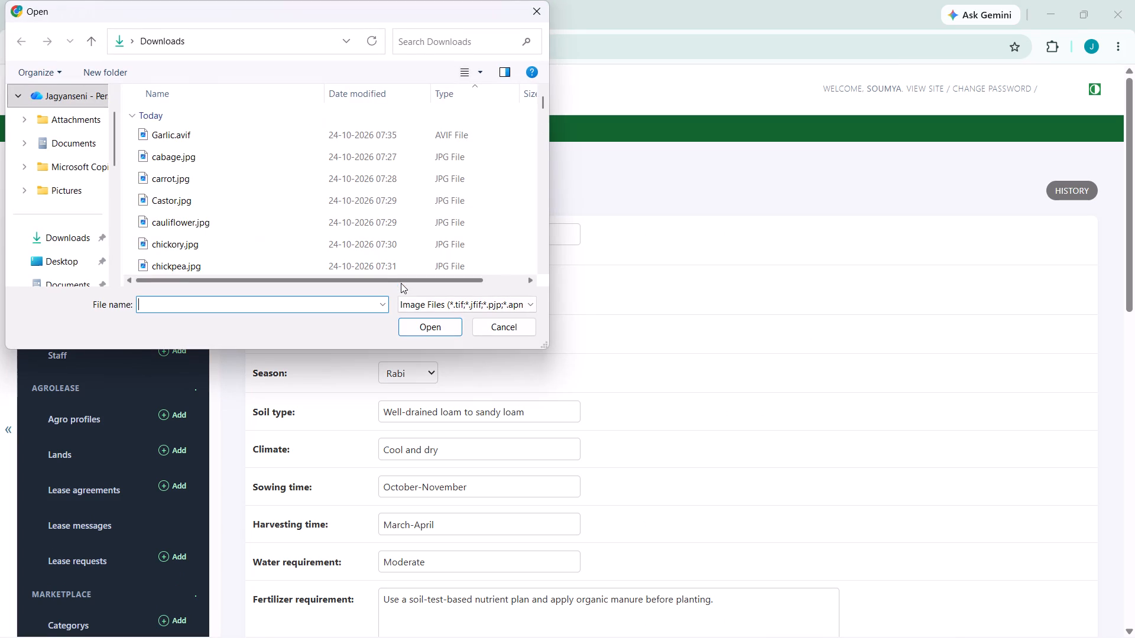
scroll(267, 240, down, 2)
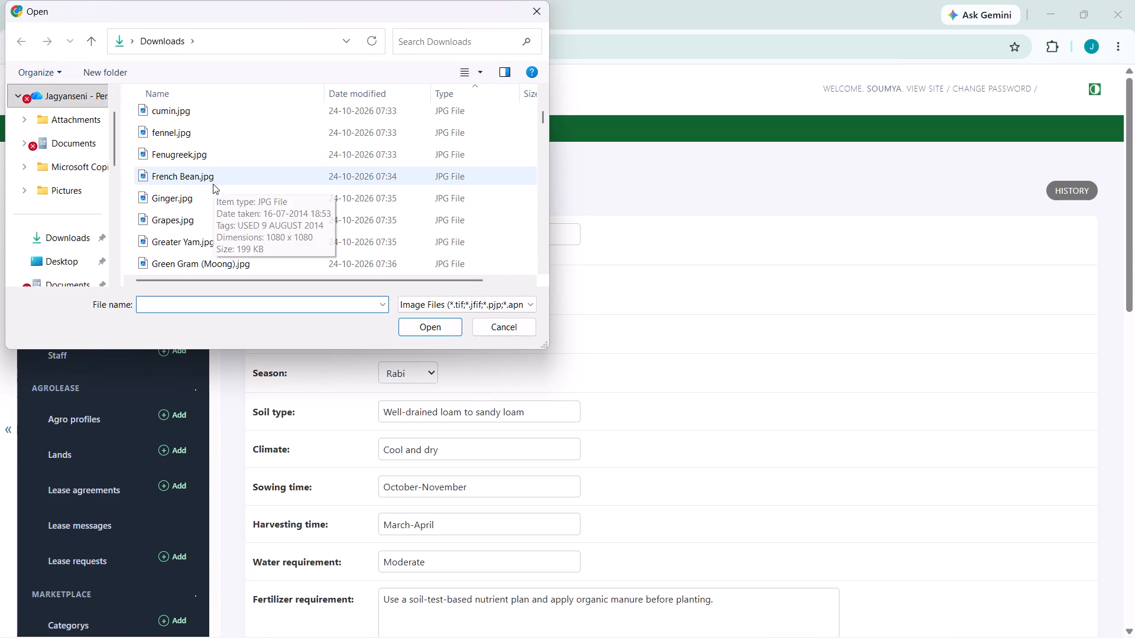
click(206, 131)
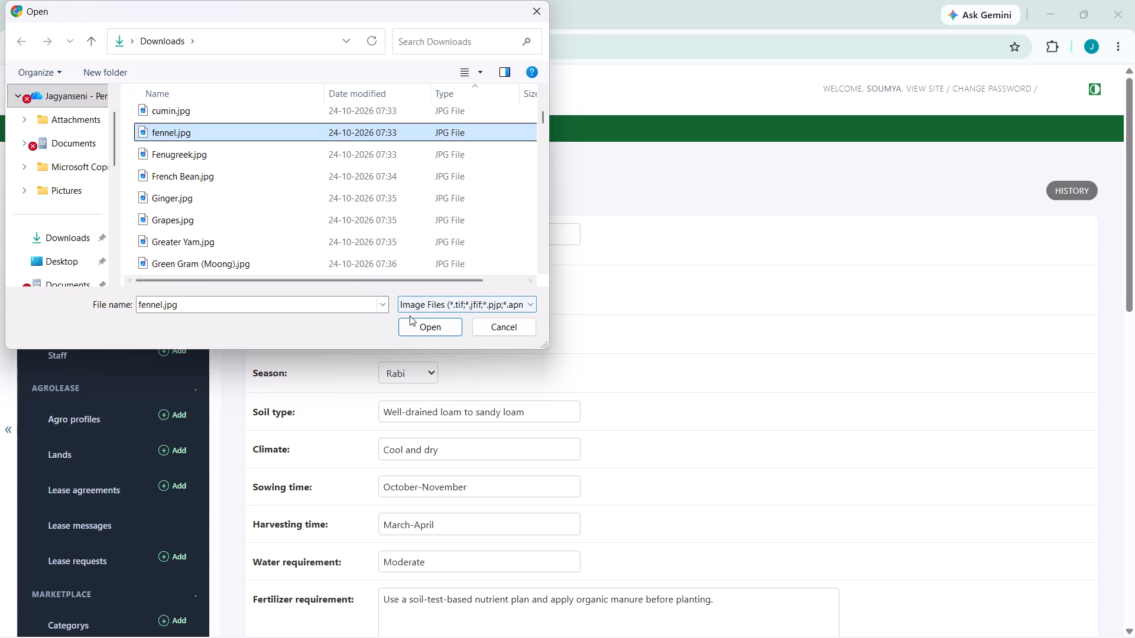
click(415, 323)
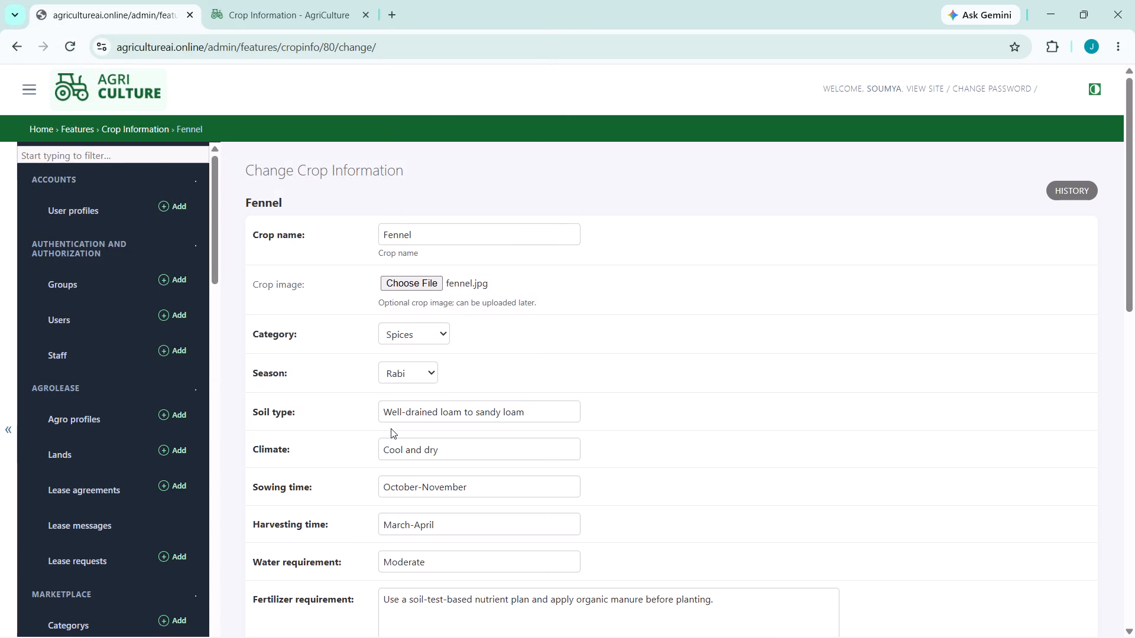
scroll(391, 428, down, 7)
click(274, 556)
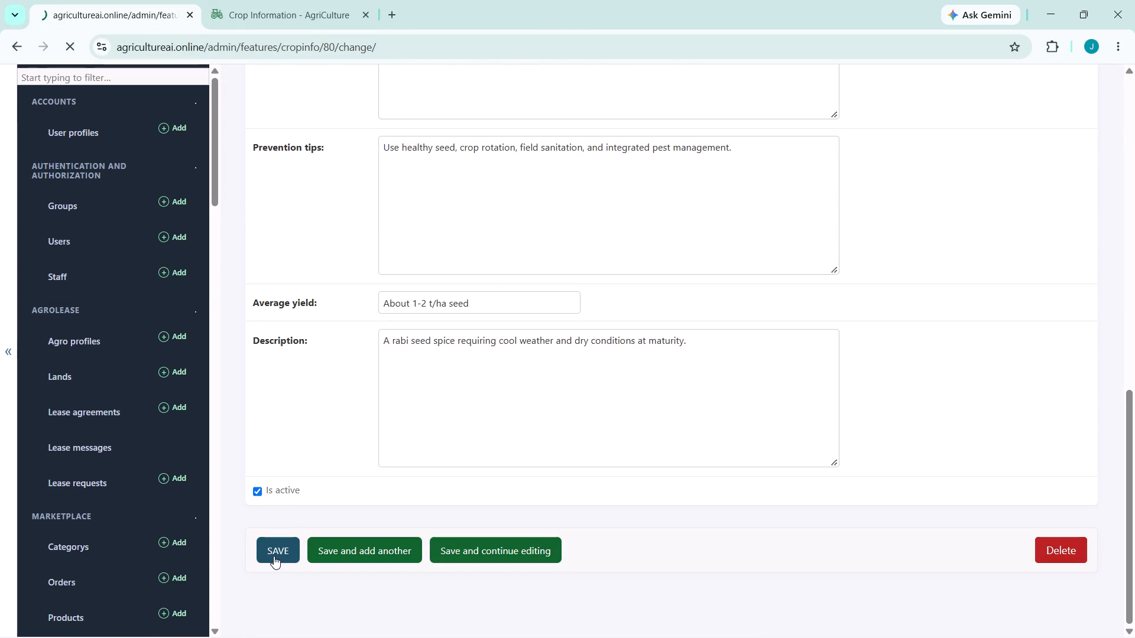
Open the Fenugreek crop record, attach Fenugreek.jpg from Downloads as its crop image, and save it.
scroll(338, 477, down, 2)
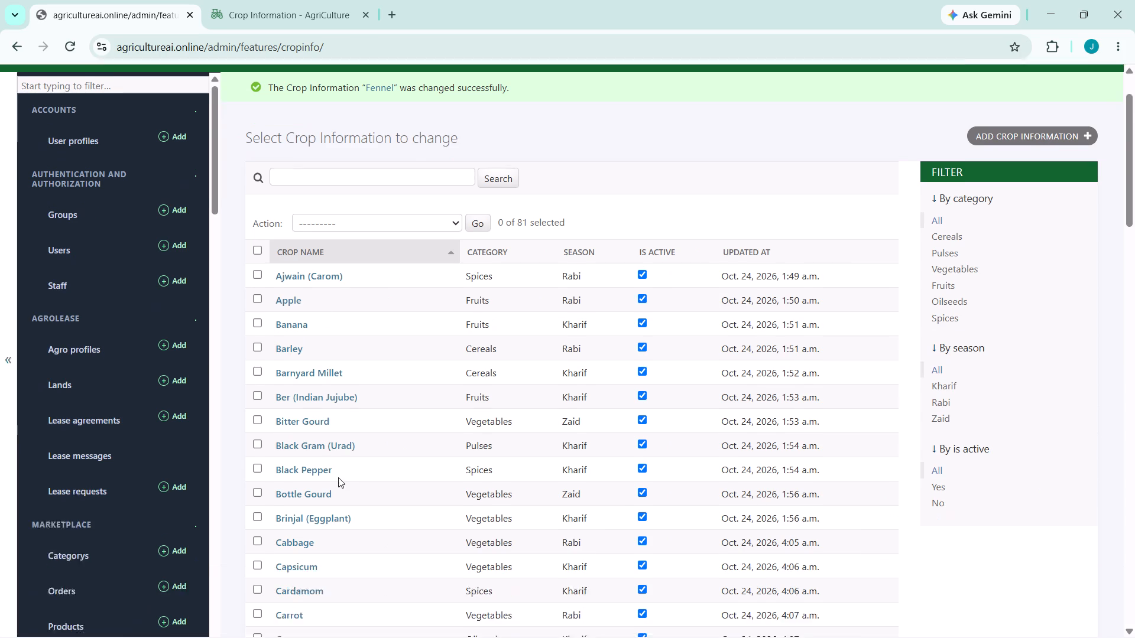
scroll(338, 477, down, 6)
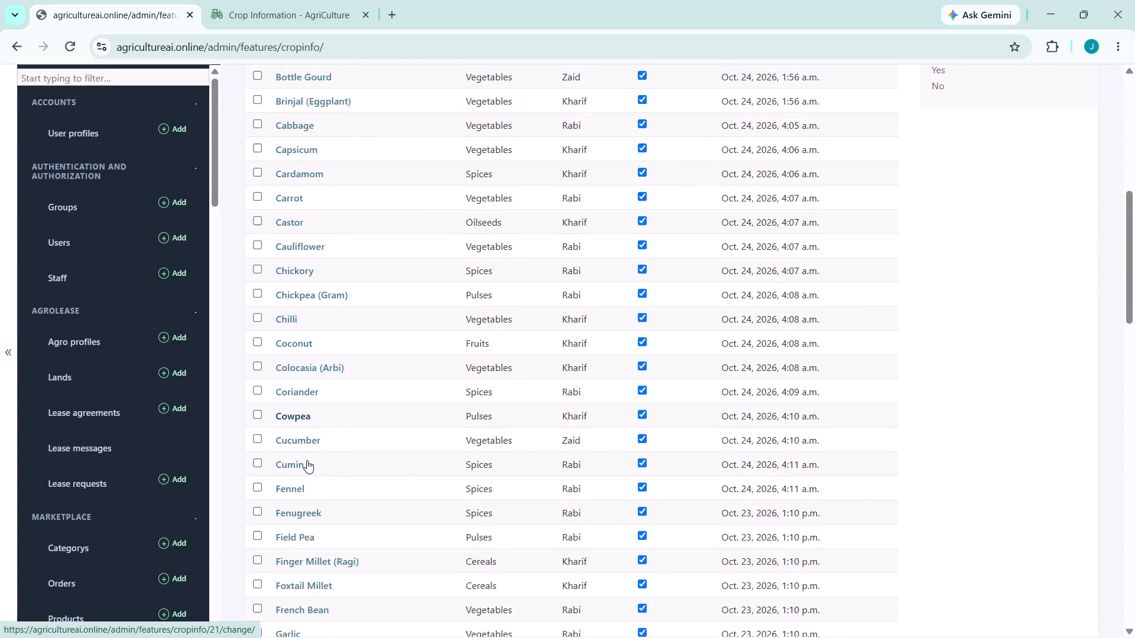
scroll(307, 460, down, 1)
click(305, 427)
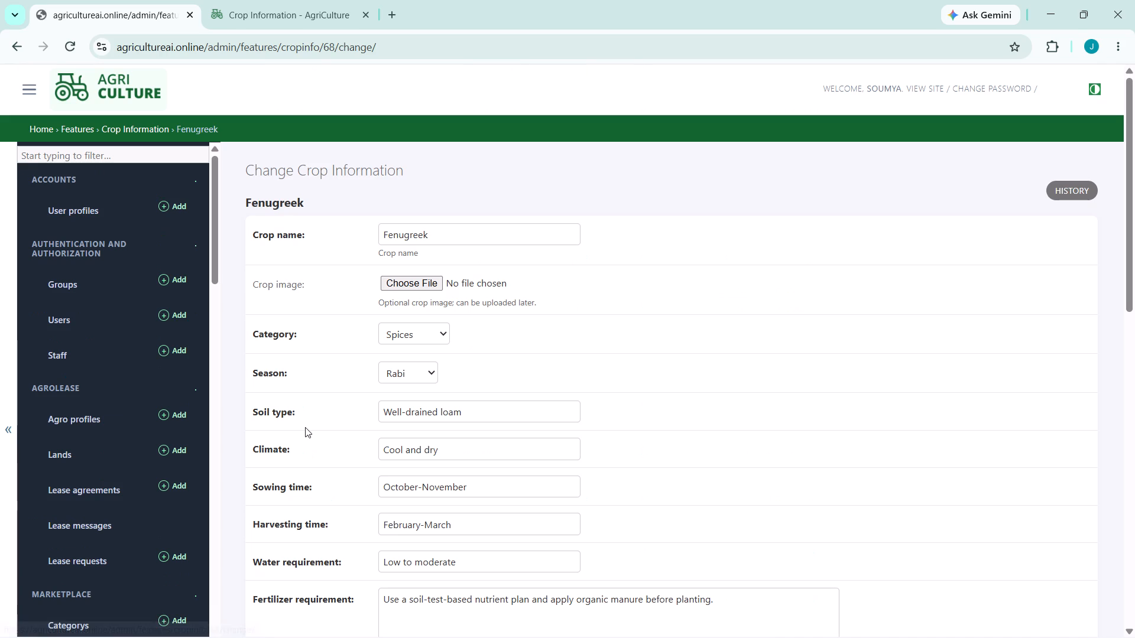
click(414, 287)
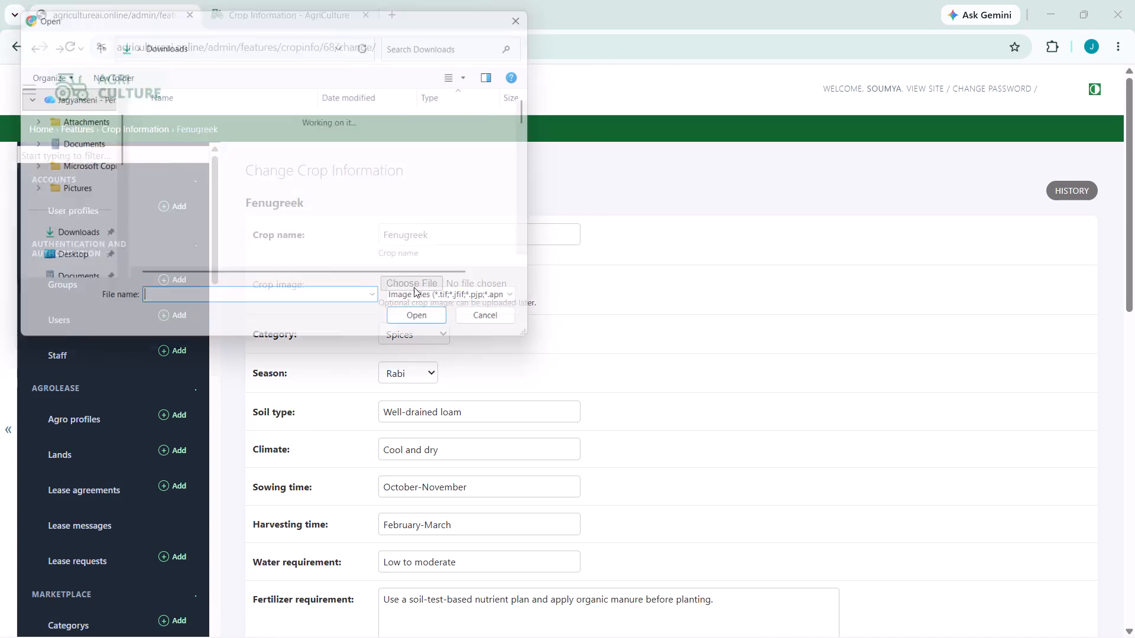
scroll(296, 228, down, 1)
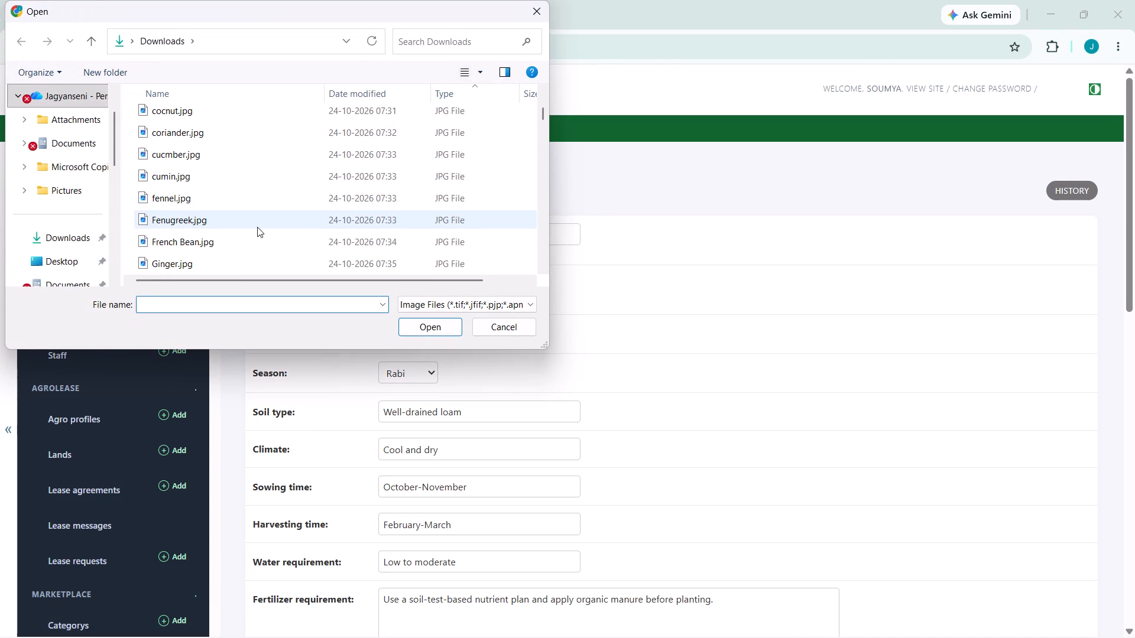
click(255, 227)
click(429, 325)
scroll(429, 325, down, 3)
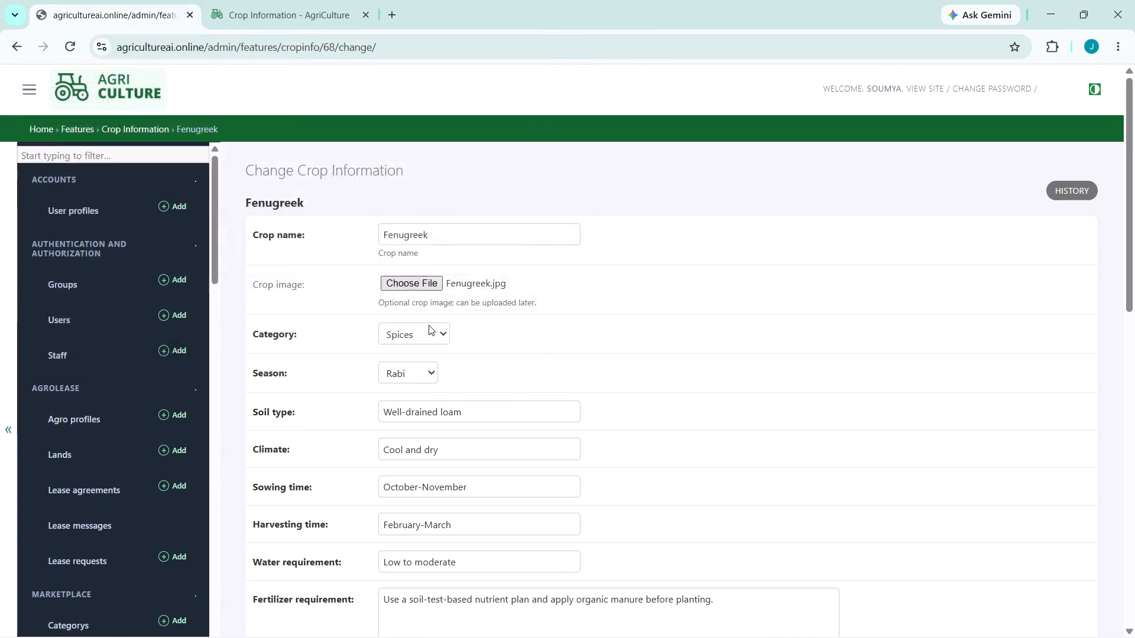
scroll(429, 325, down, 5)
click(278, 553)
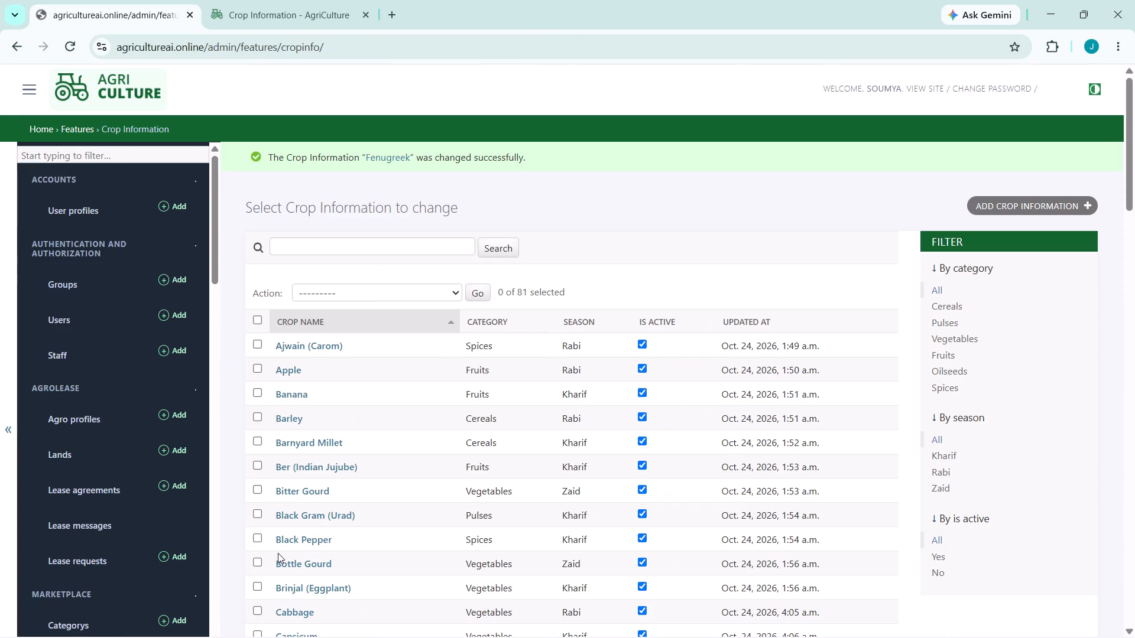
Open the Field Pea crop record, attach Field Pea.webp from Downloads as its crop image, and save it.
scroll(301, 507, down, 8)
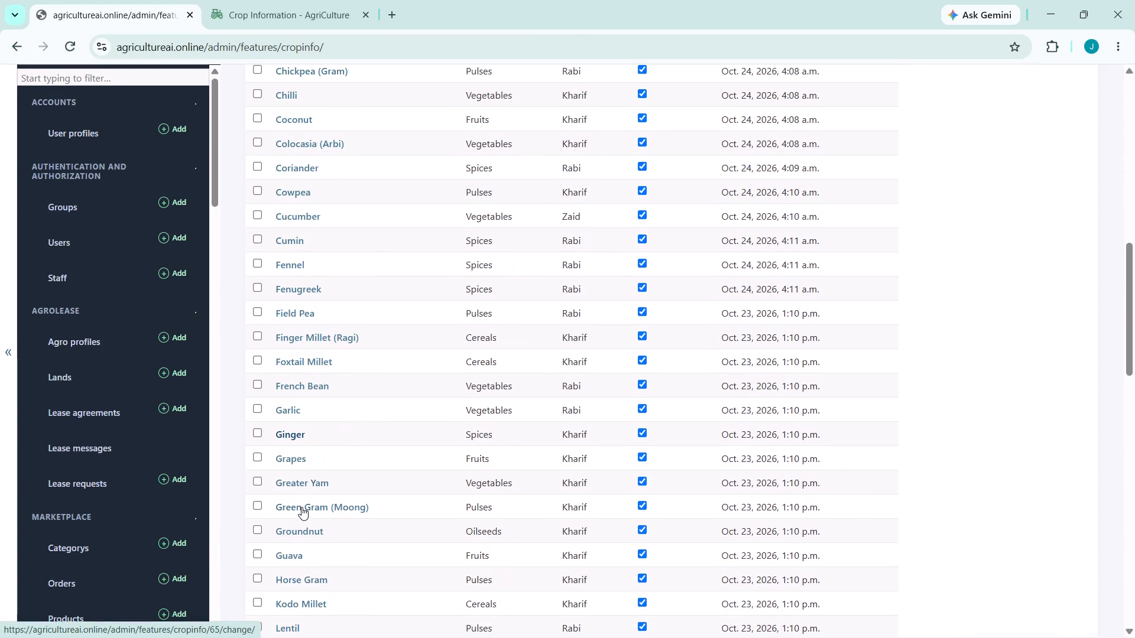
scroll(301, 507, down, 1)
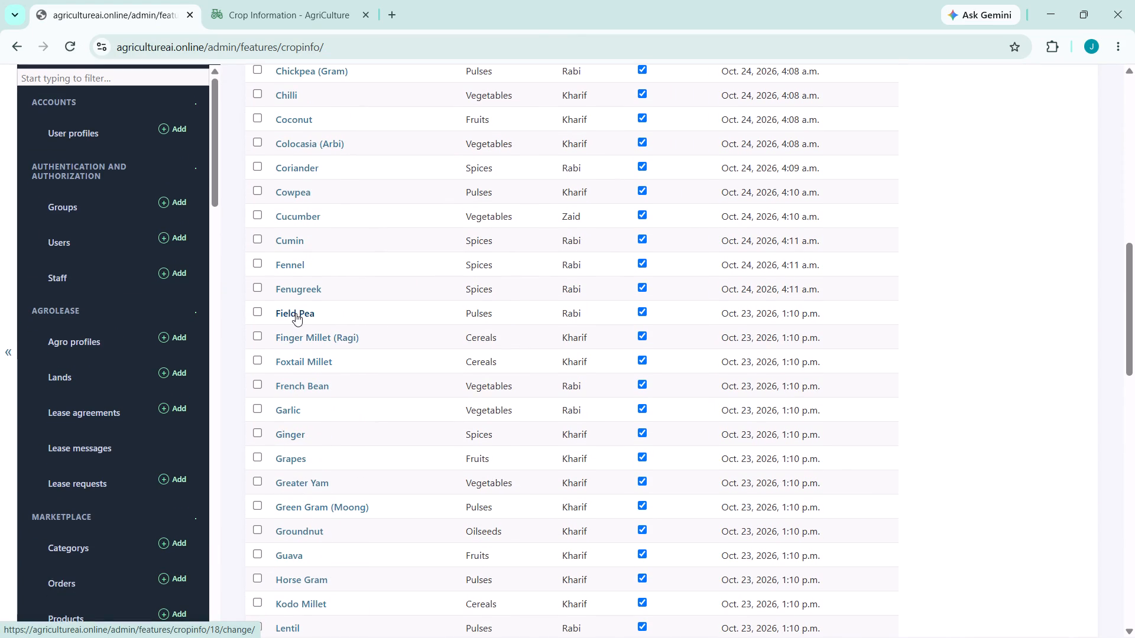
click(296, 313)
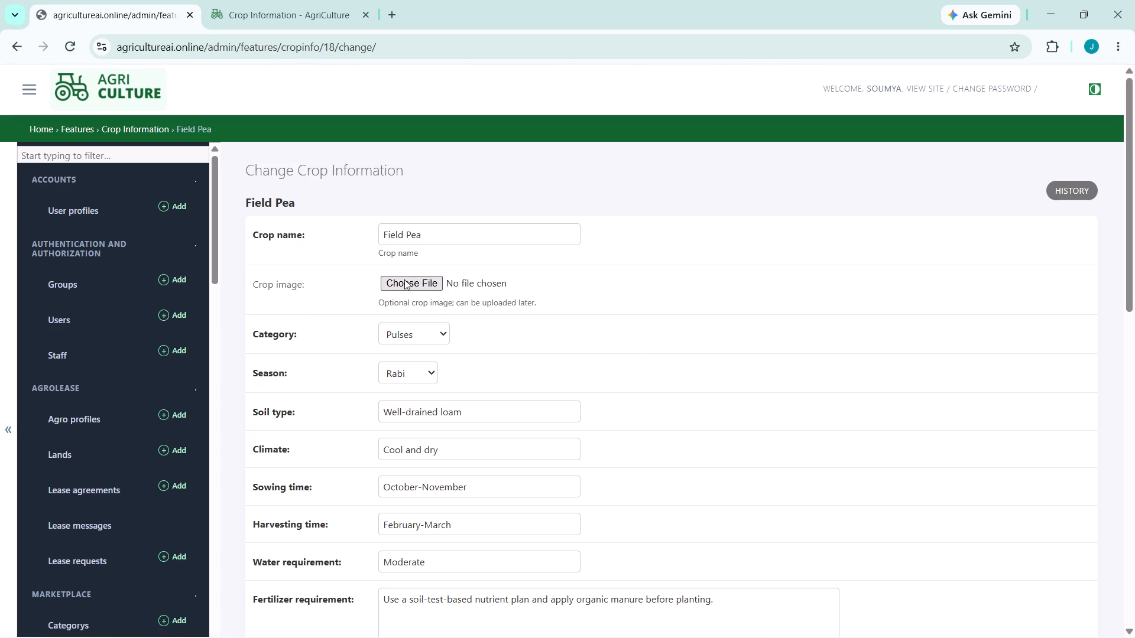
click(404, 279)
scroll(306, 254, down, 1)
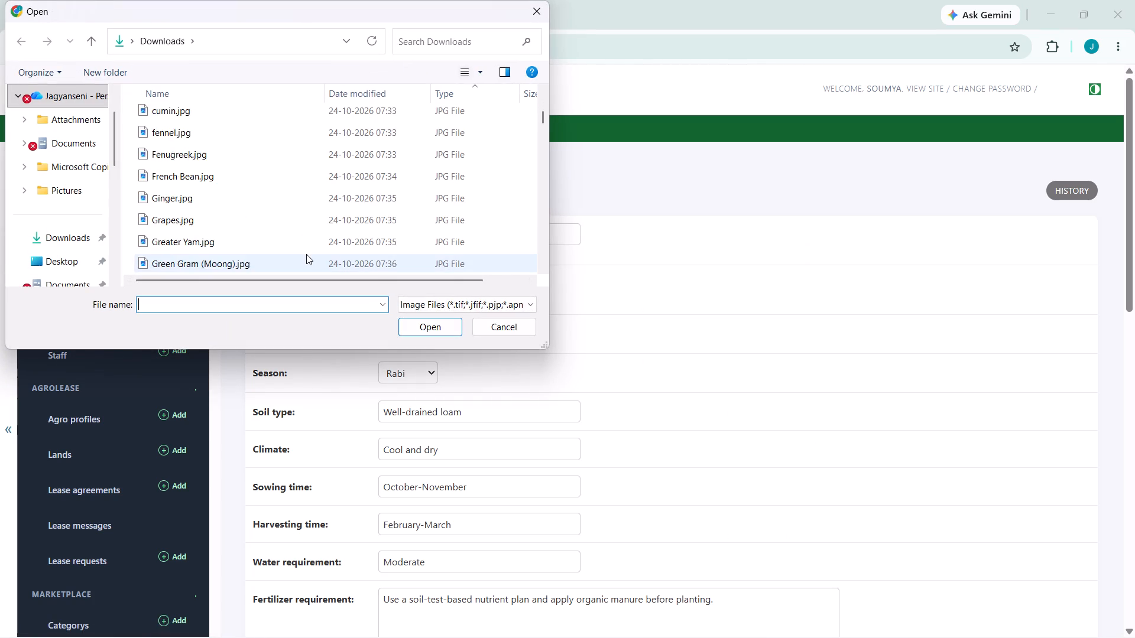
scroll(306, 254, down, 2)
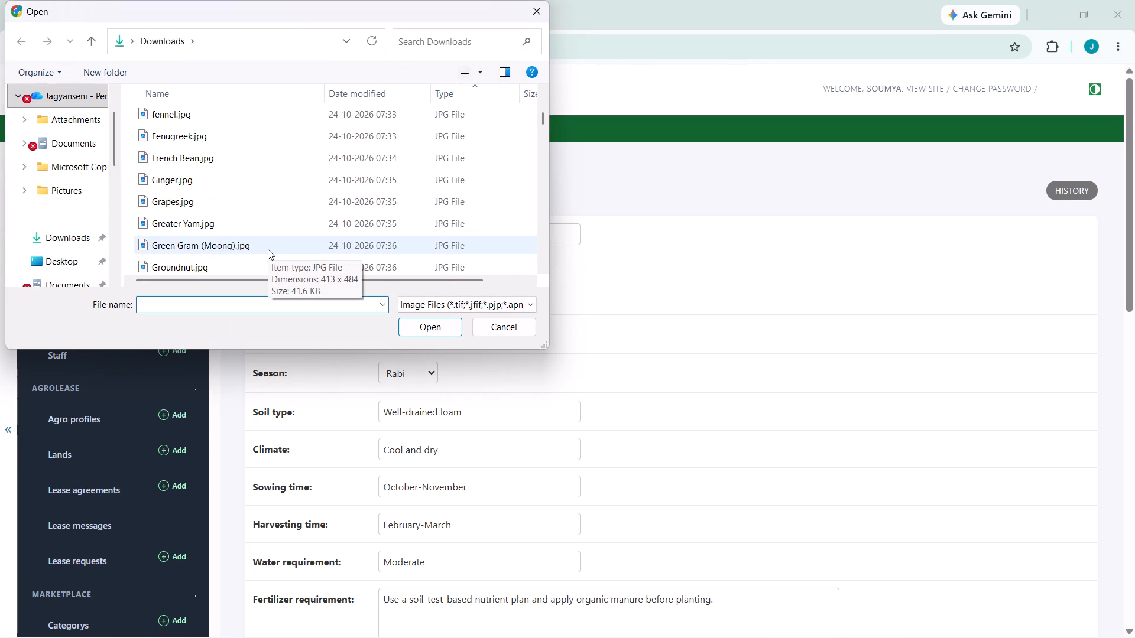
scroll(268, 249, down, 1)
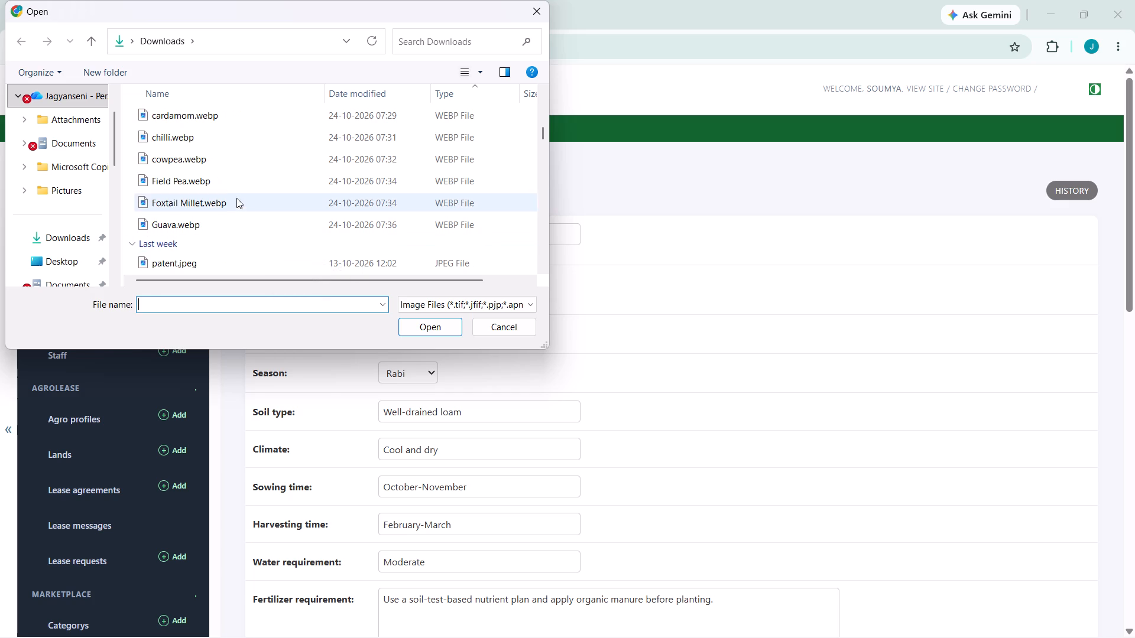
click(232, 180)
click(434, 323)
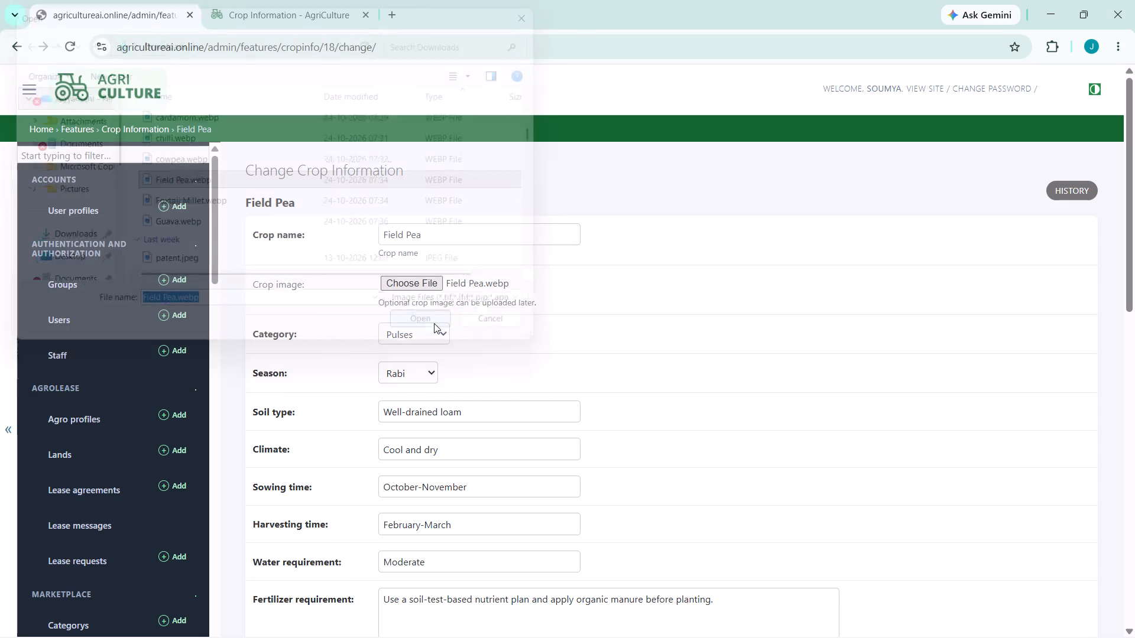
scroll(386, 426, down, 4)
click(275, 550)
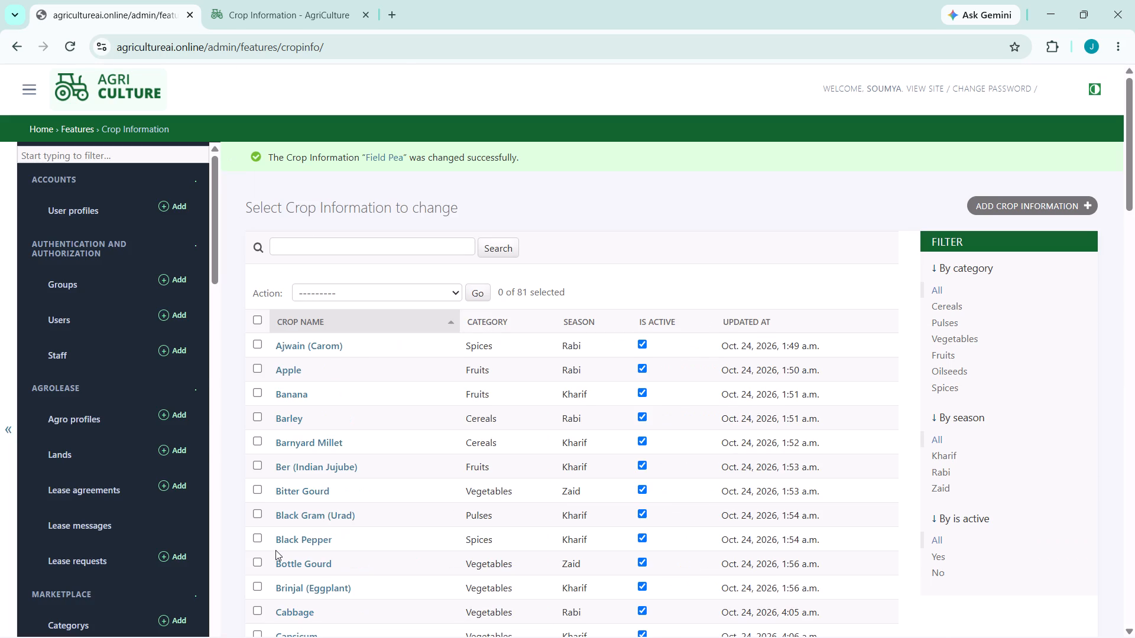
Open the Finger Millet (Ragi) crop record from the Crop Information list.
scroll(318, 549, down, 4)
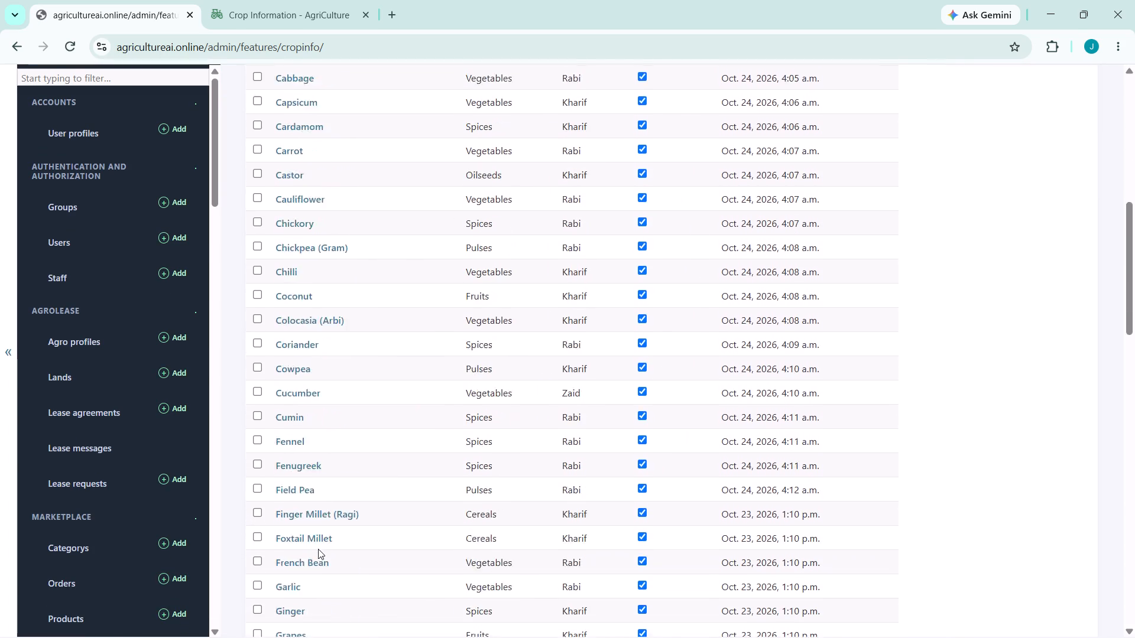
scroll(318, 549, down, 5)
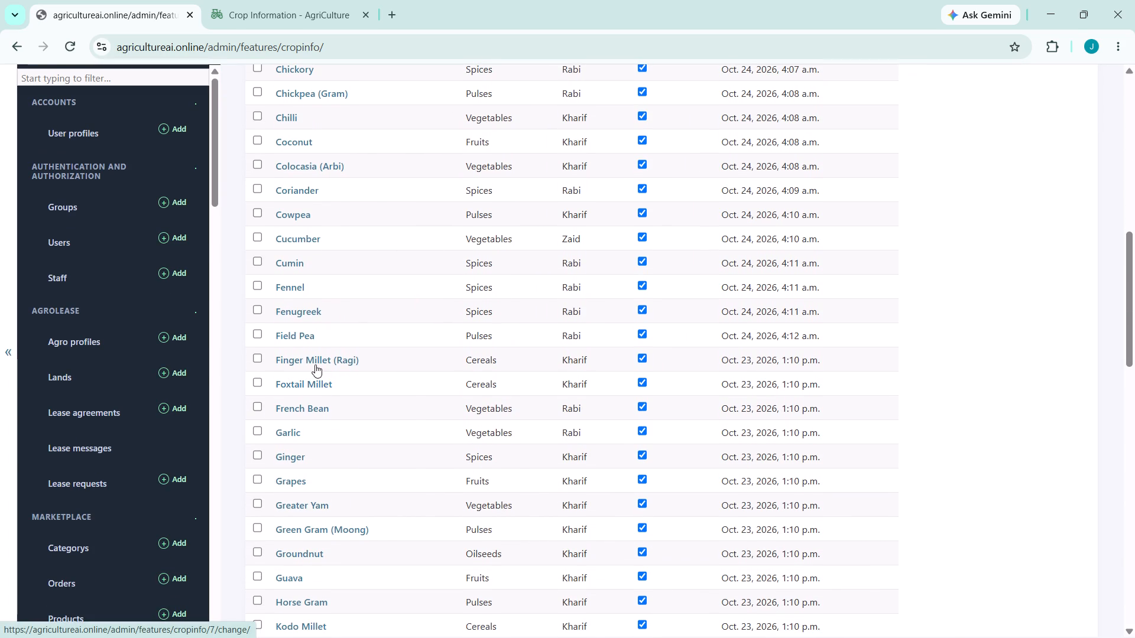
click(307, 363)
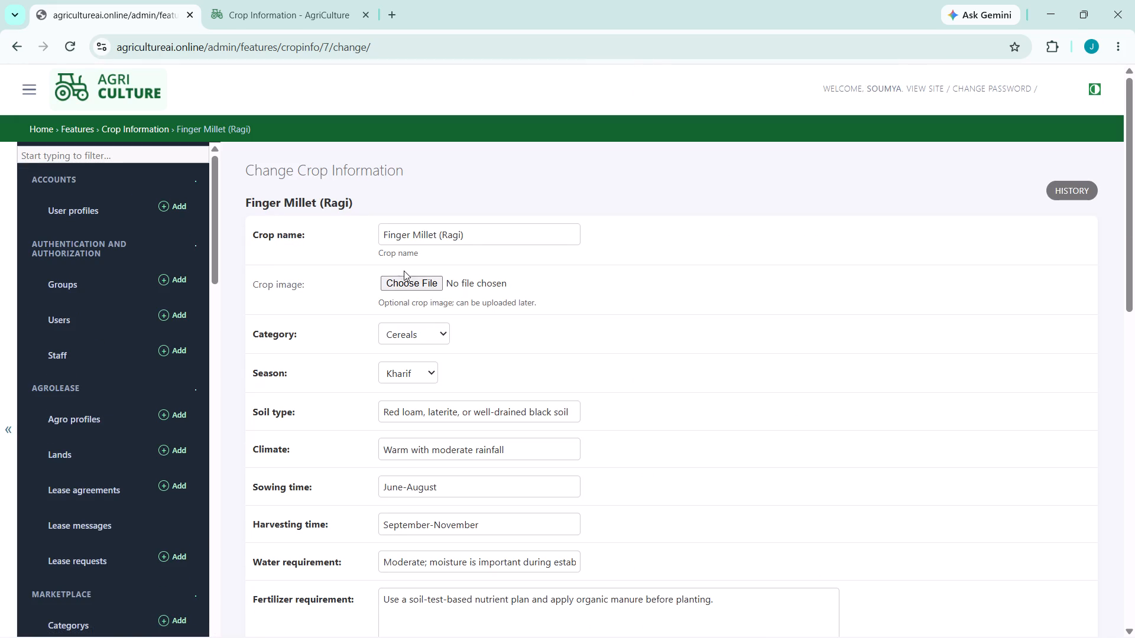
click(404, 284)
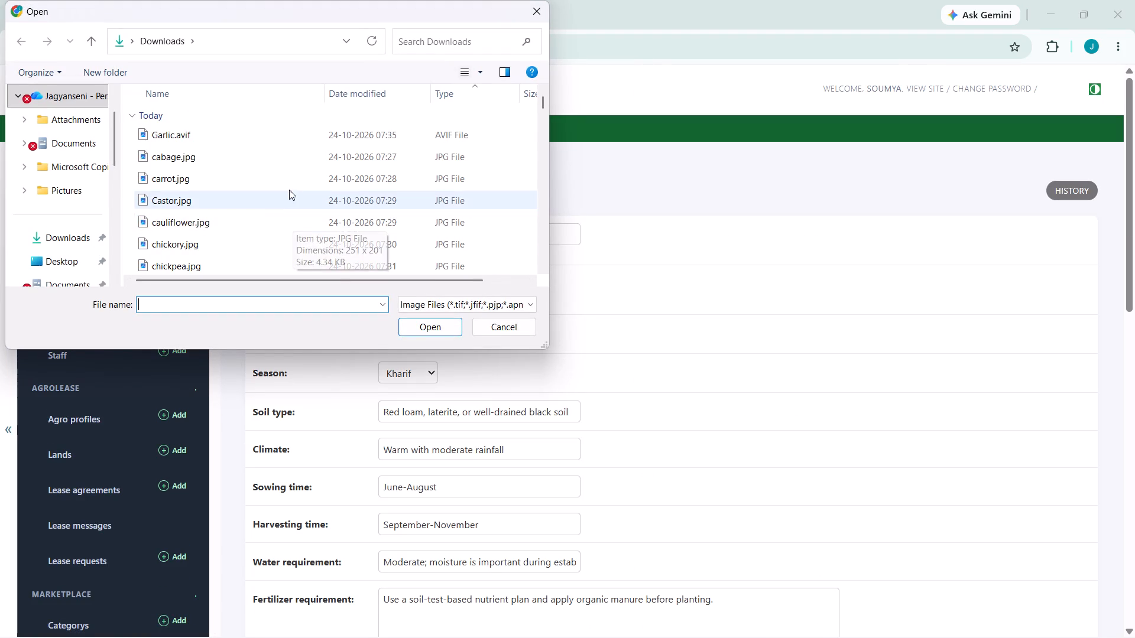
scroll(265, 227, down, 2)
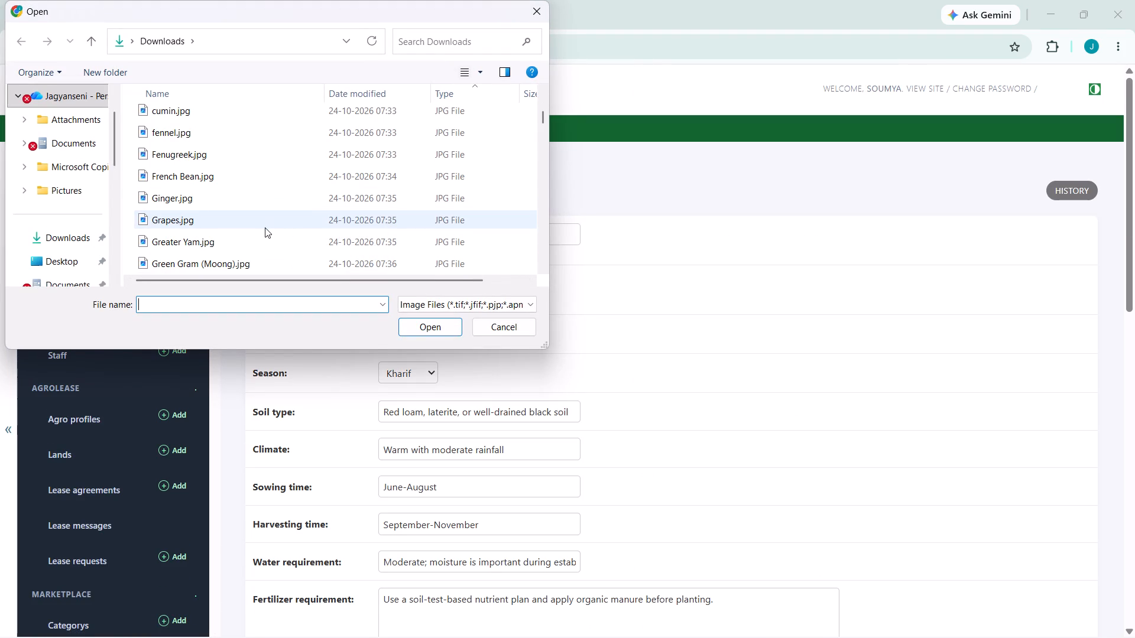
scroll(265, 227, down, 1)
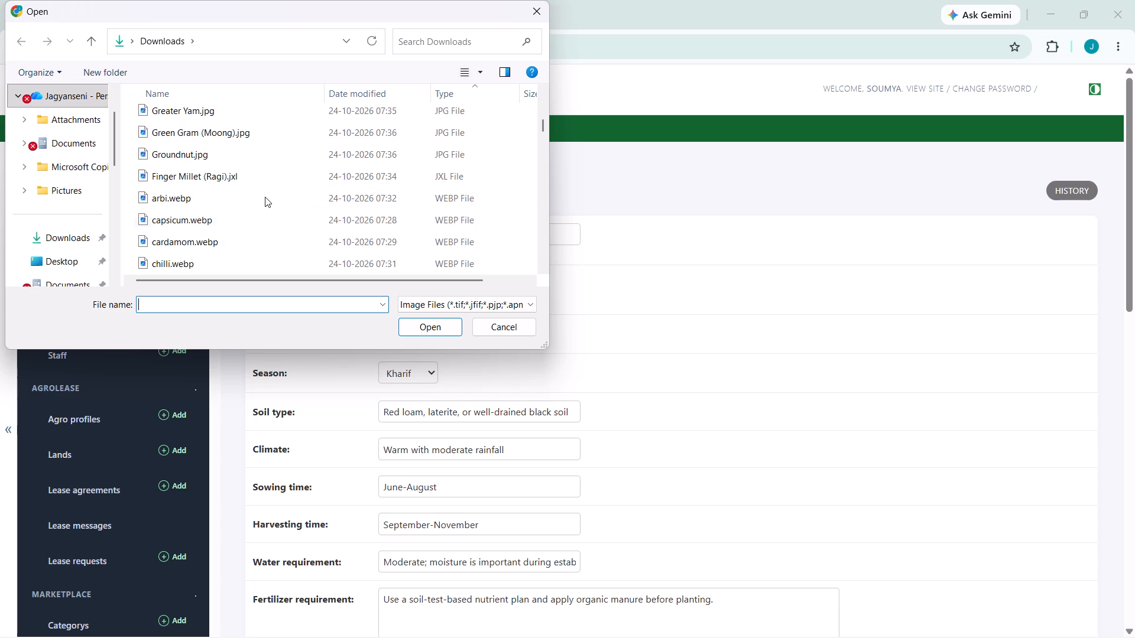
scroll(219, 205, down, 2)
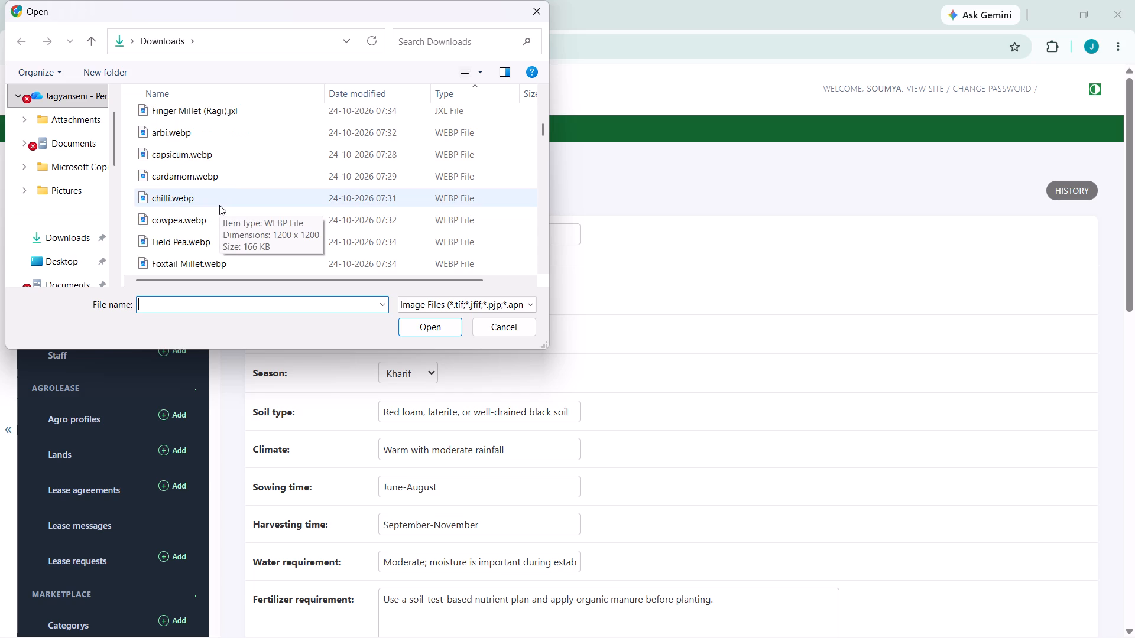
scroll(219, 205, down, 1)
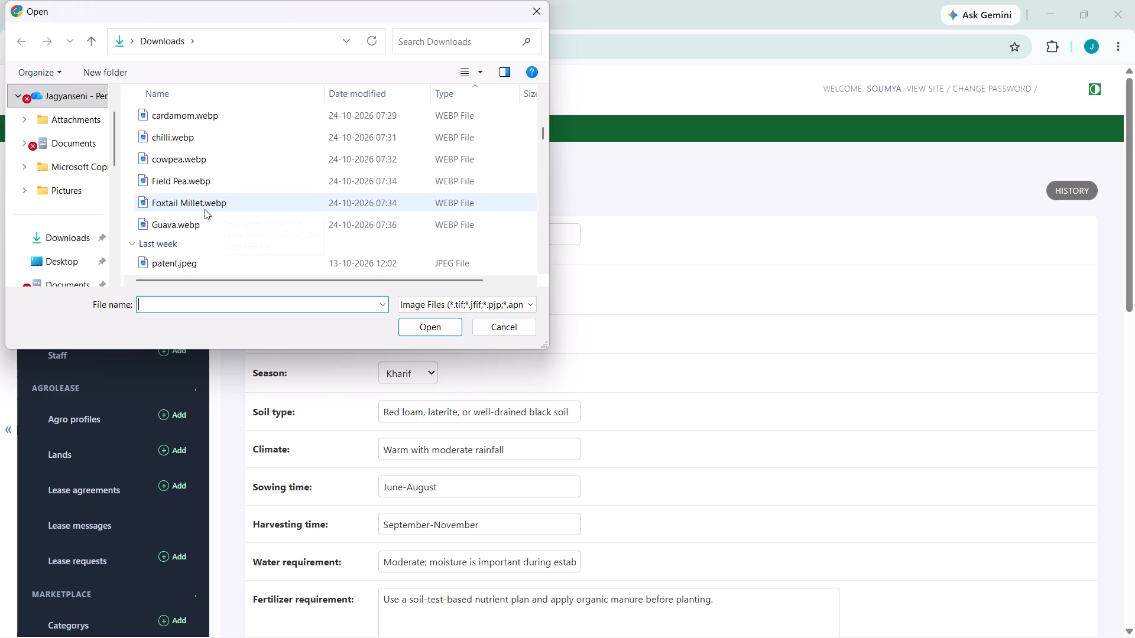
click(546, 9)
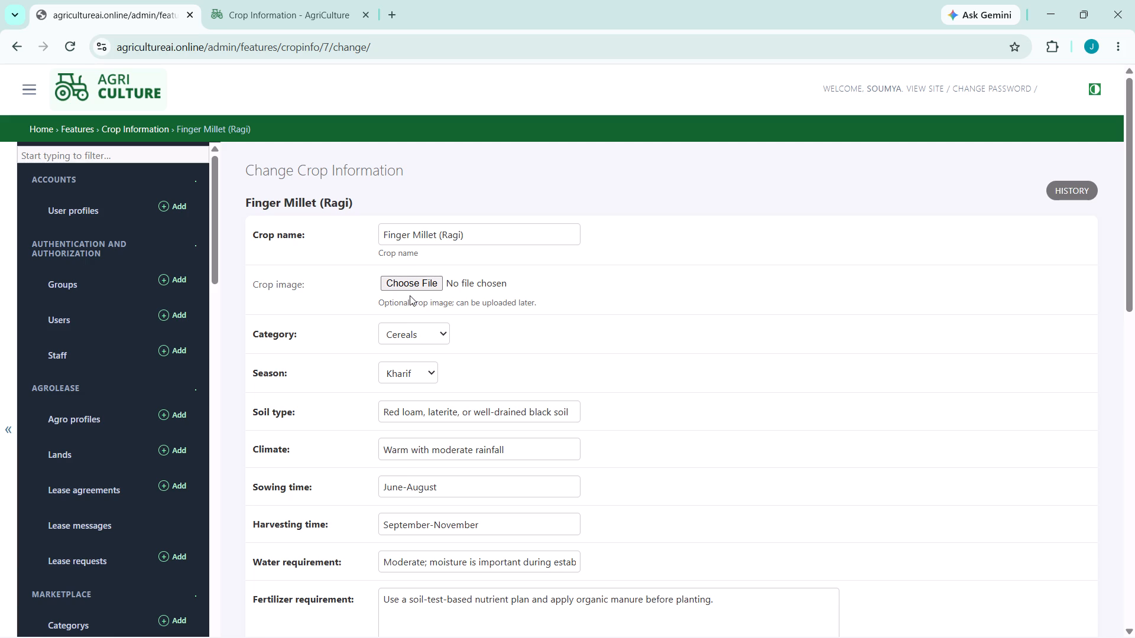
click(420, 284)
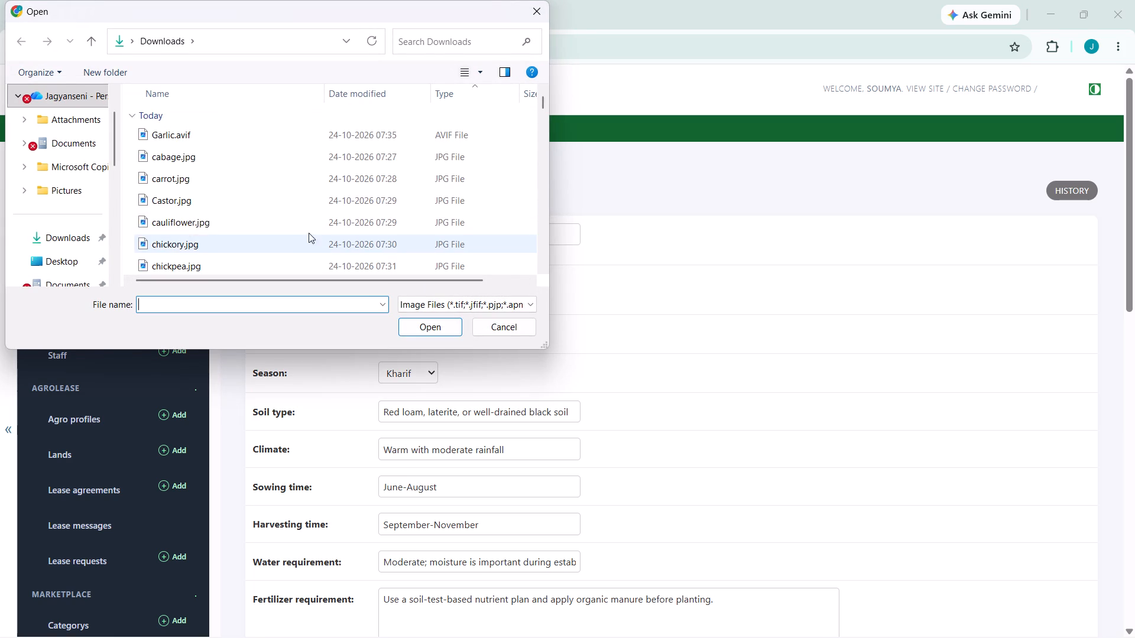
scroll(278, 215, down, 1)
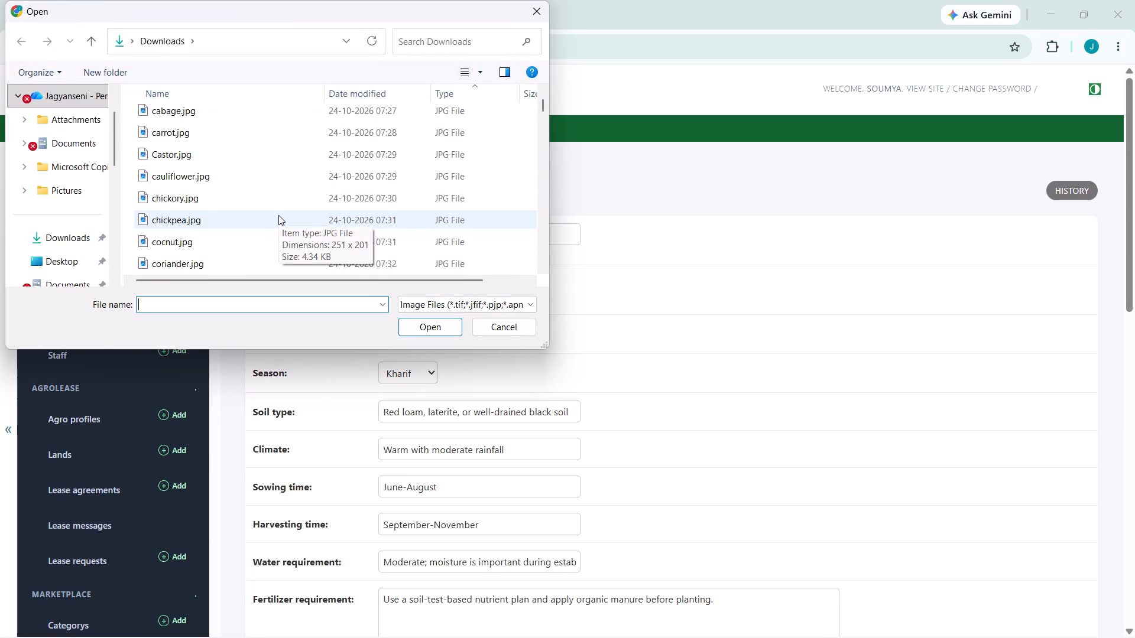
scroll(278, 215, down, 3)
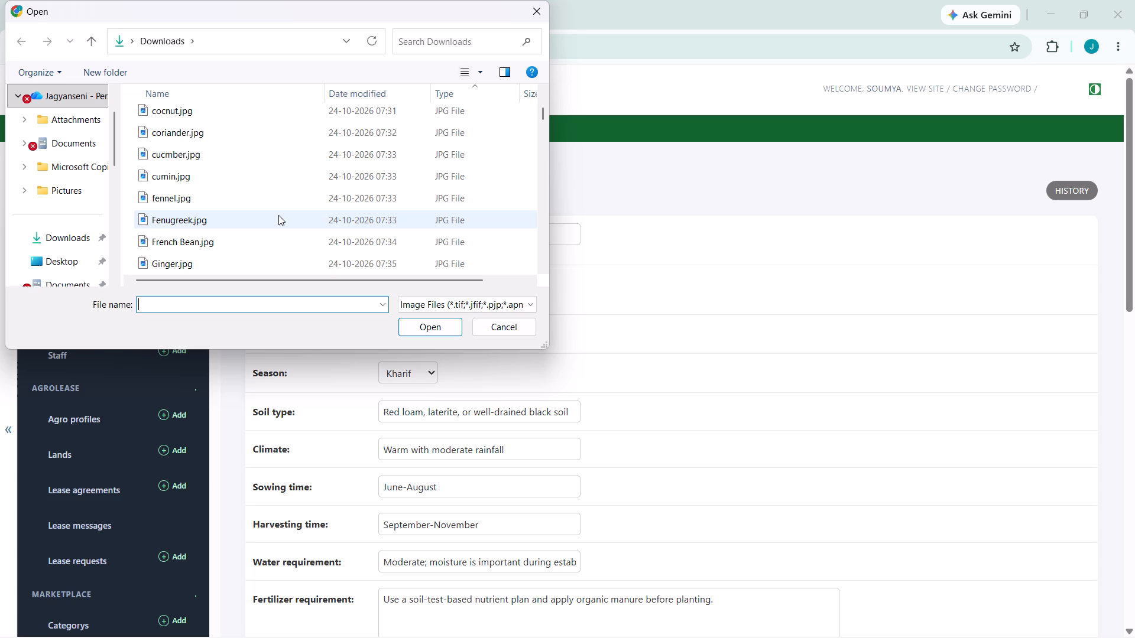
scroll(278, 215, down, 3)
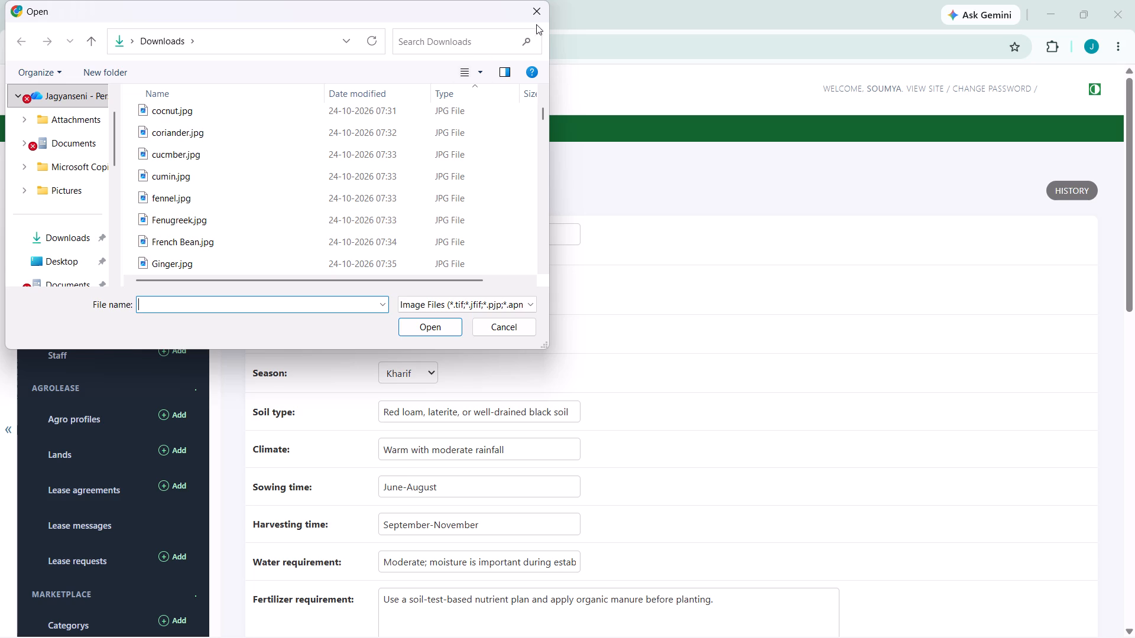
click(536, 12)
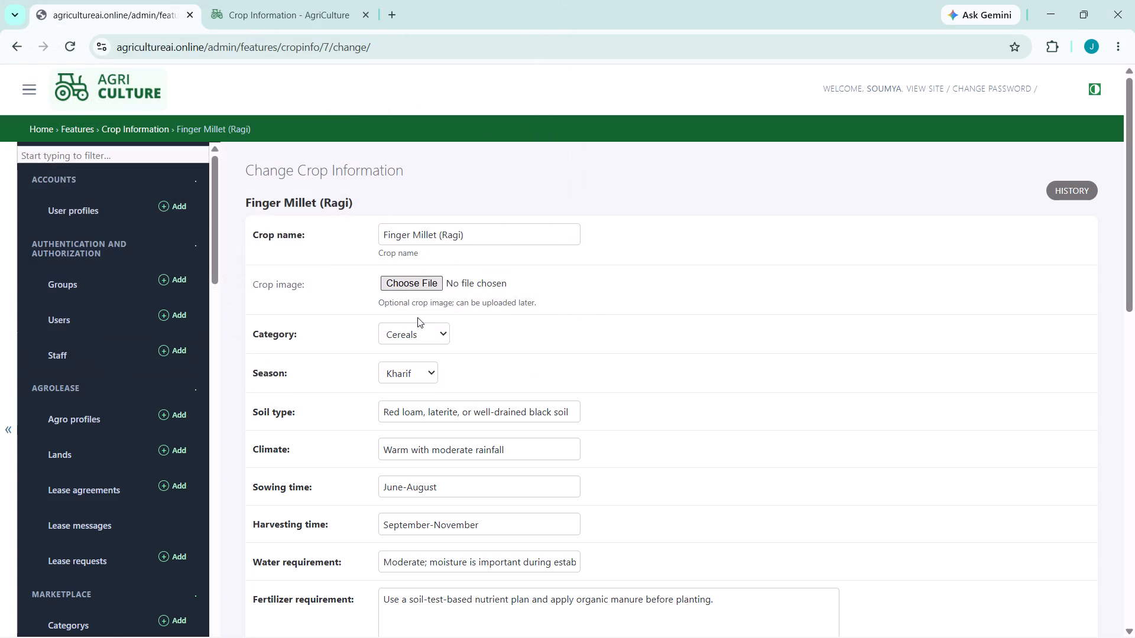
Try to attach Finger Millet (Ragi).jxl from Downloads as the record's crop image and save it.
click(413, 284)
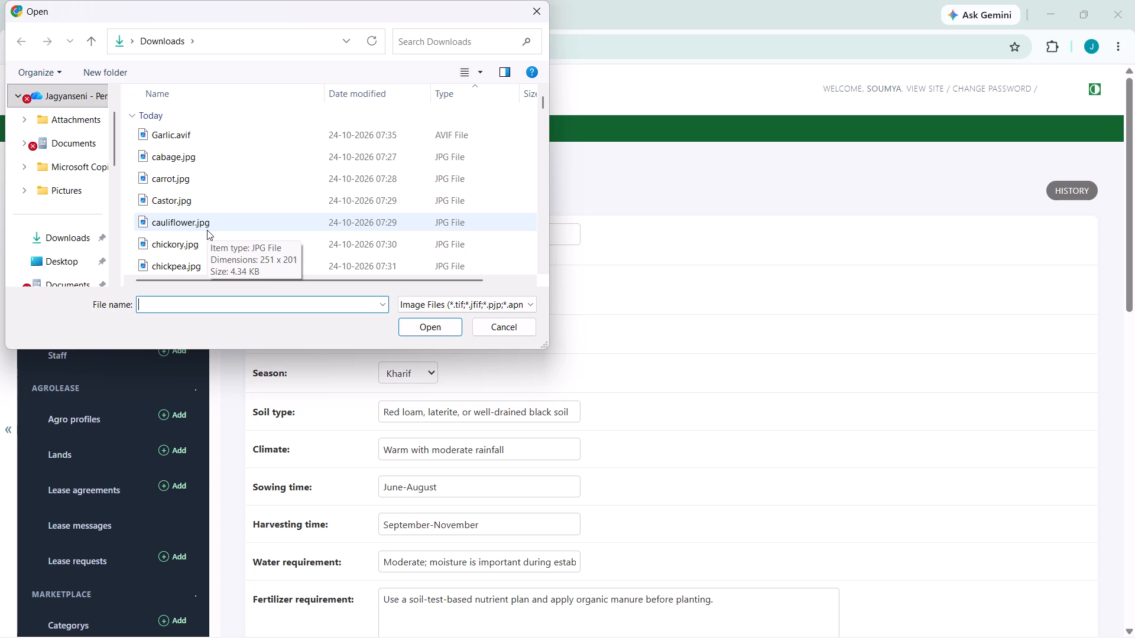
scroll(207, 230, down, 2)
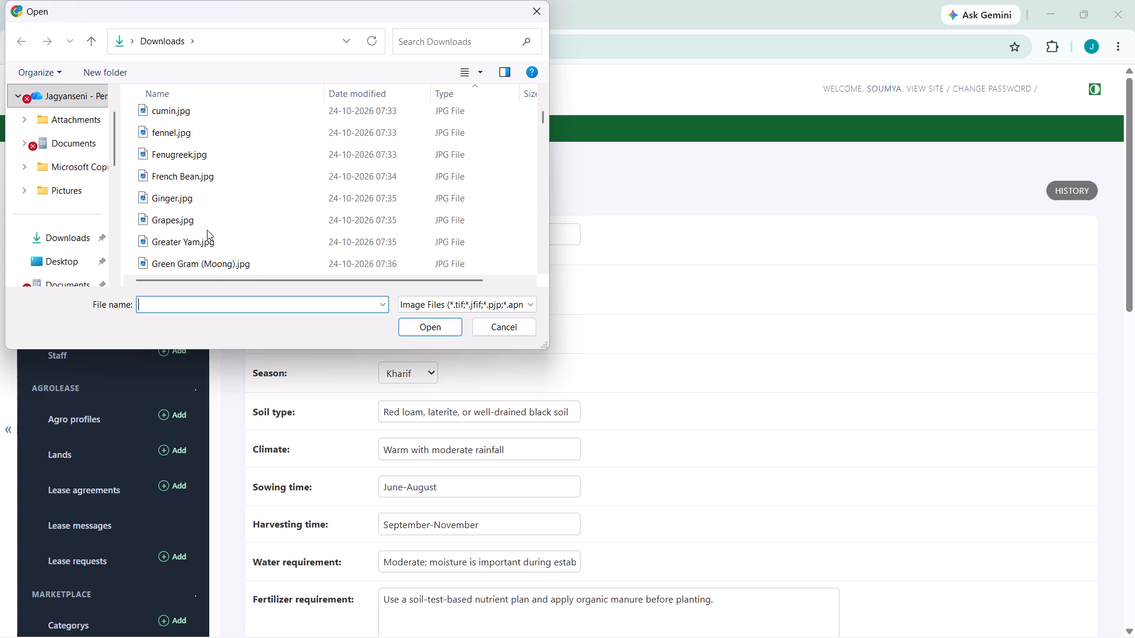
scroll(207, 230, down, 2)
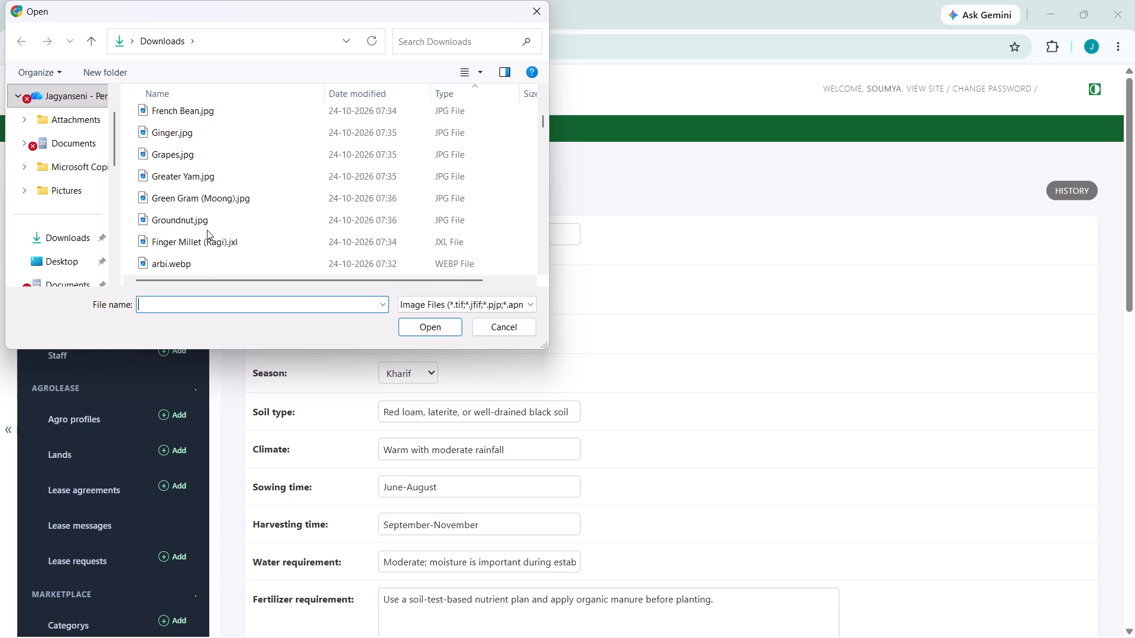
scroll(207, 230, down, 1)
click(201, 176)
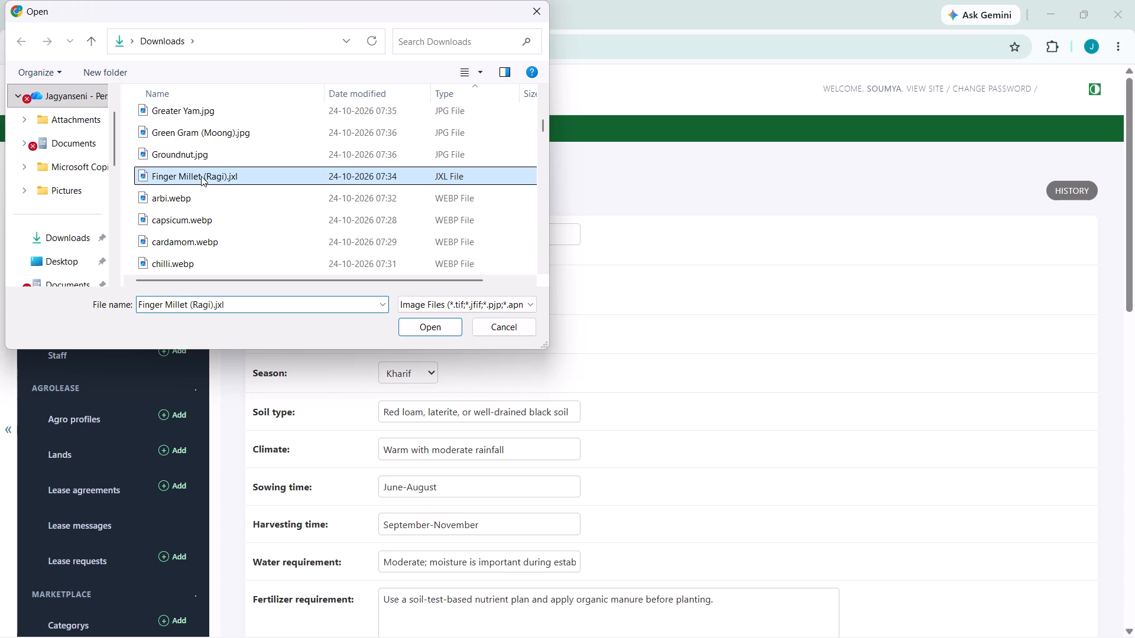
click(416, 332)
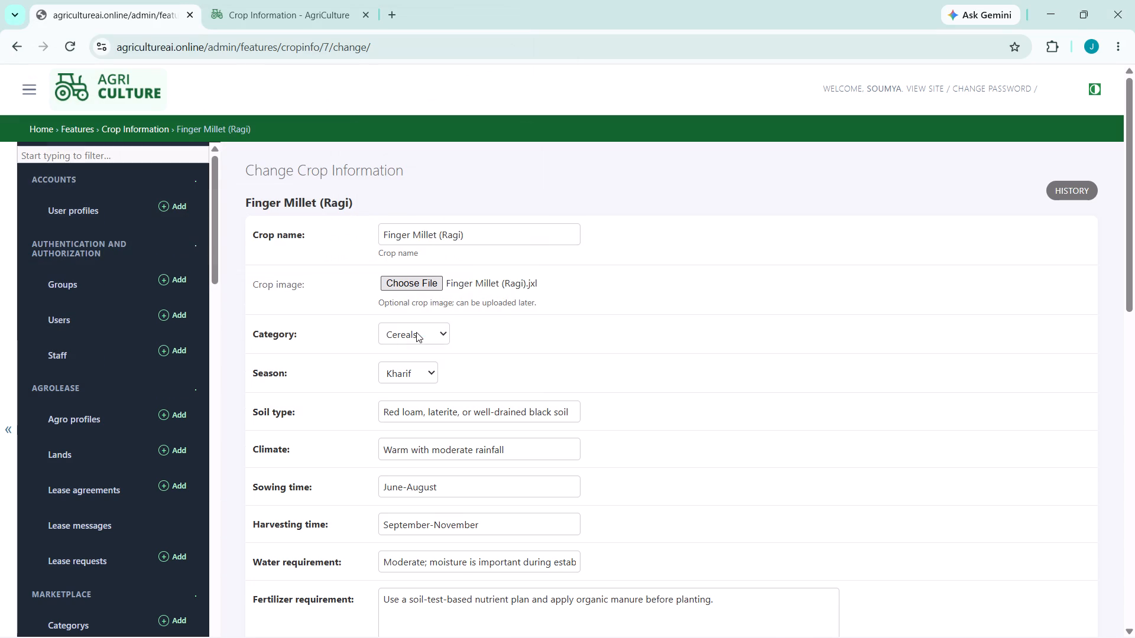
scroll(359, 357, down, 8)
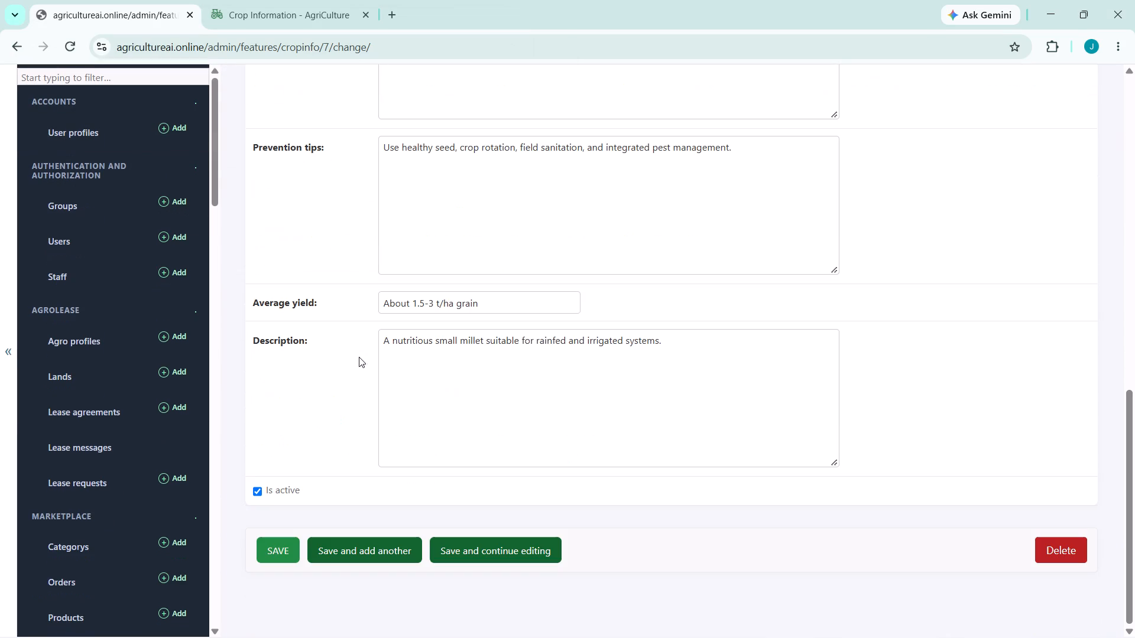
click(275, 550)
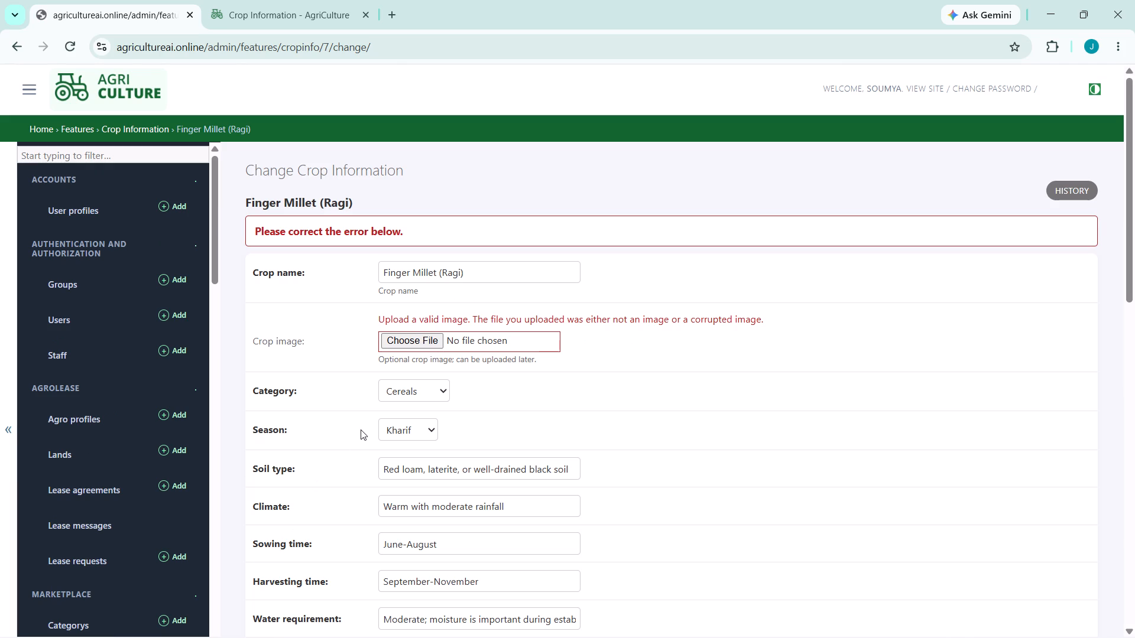
Search Google Images for ragi and save the Zama Organics ragi grain picture to Downloads as images.jpg, closing the search afterwards.
click(389, 11)
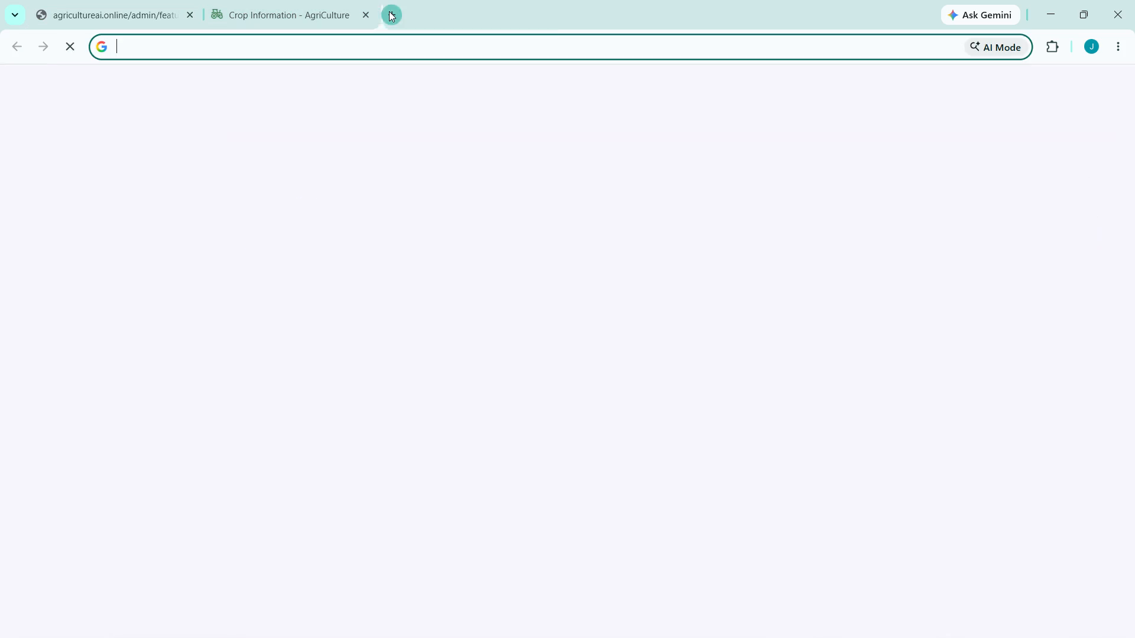
text(ragi)
key(Return)
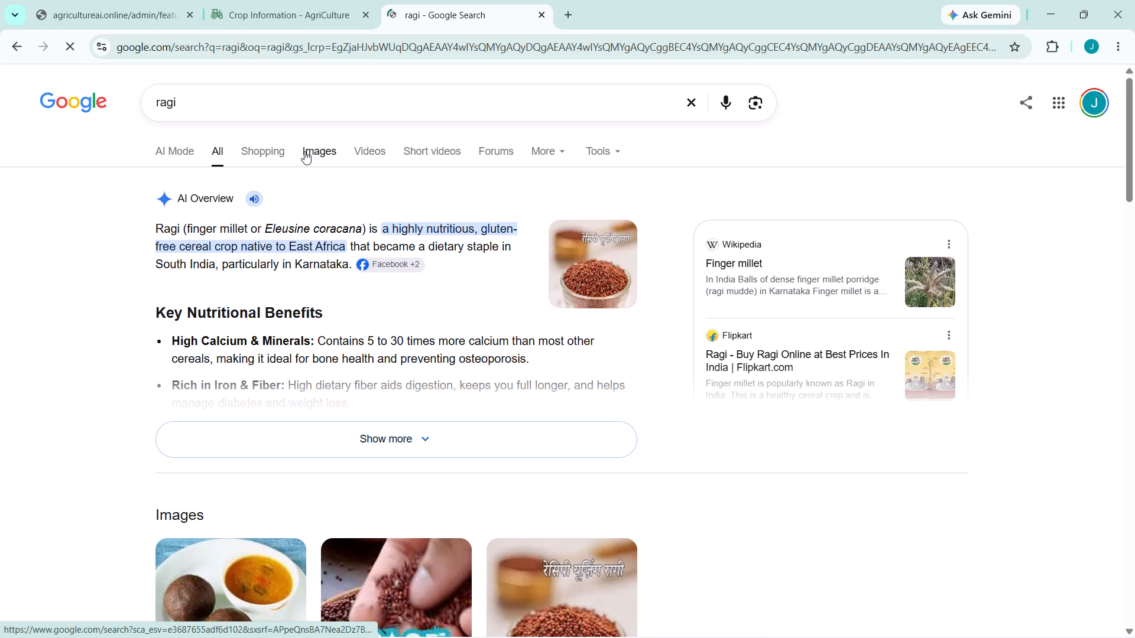
click(319, 152)
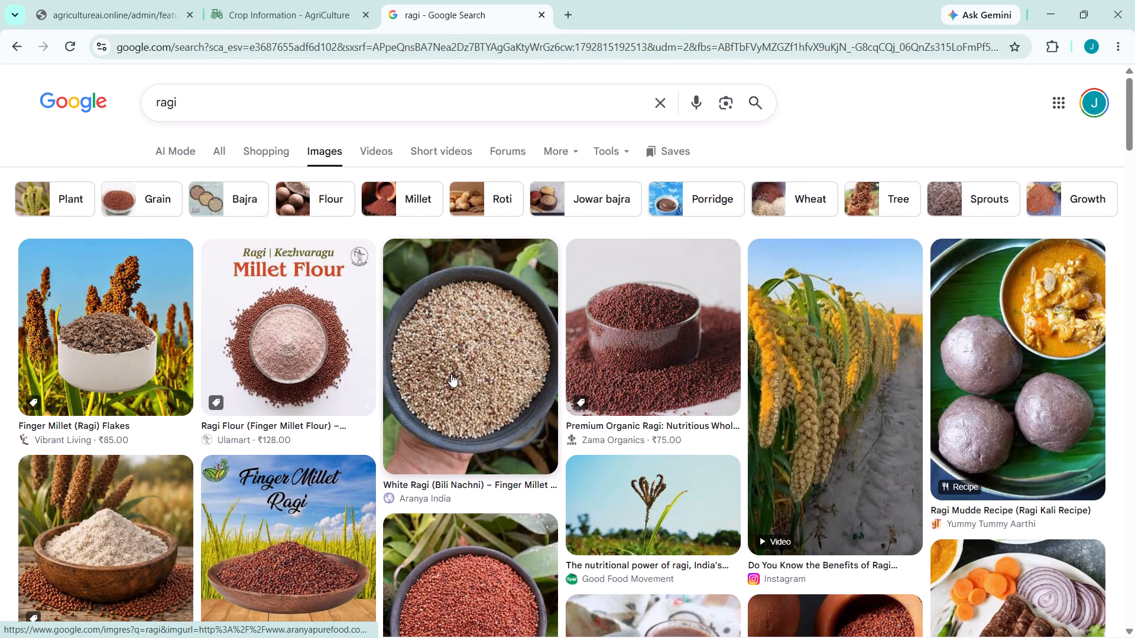
click(621, 384)
right_click(845, 401)
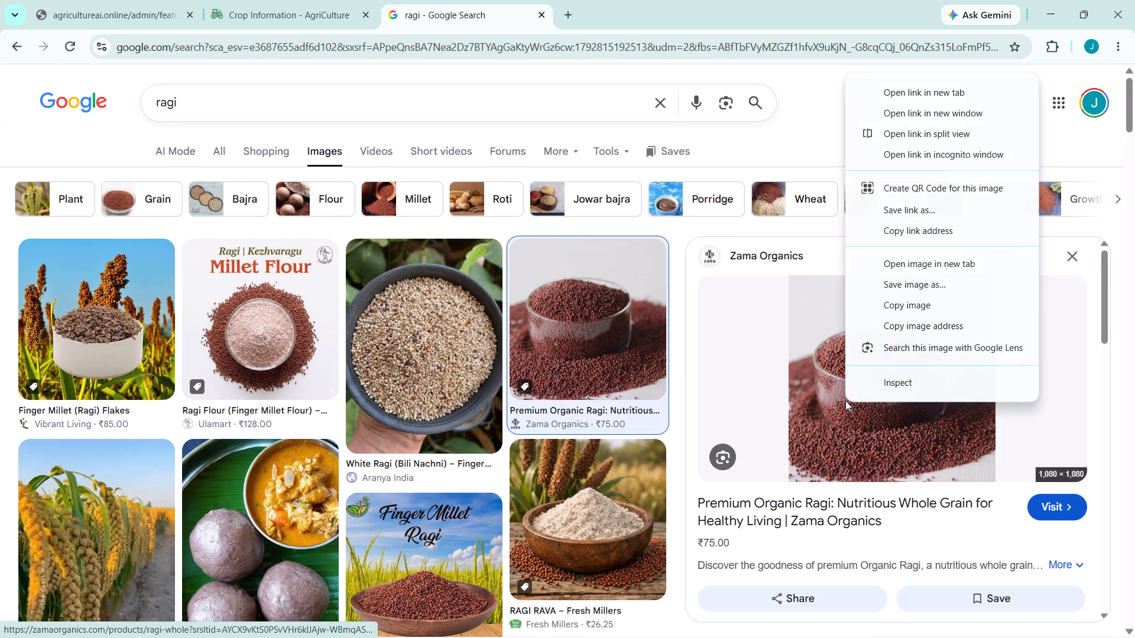
click(908, 276)
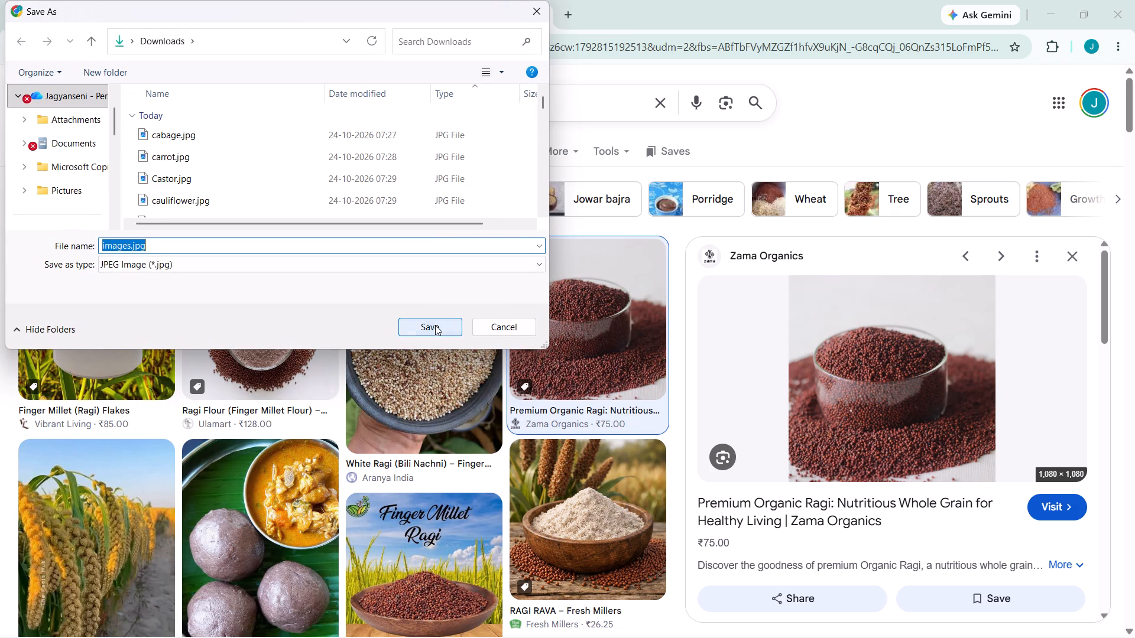
click(435, 325)
click(302, 18)
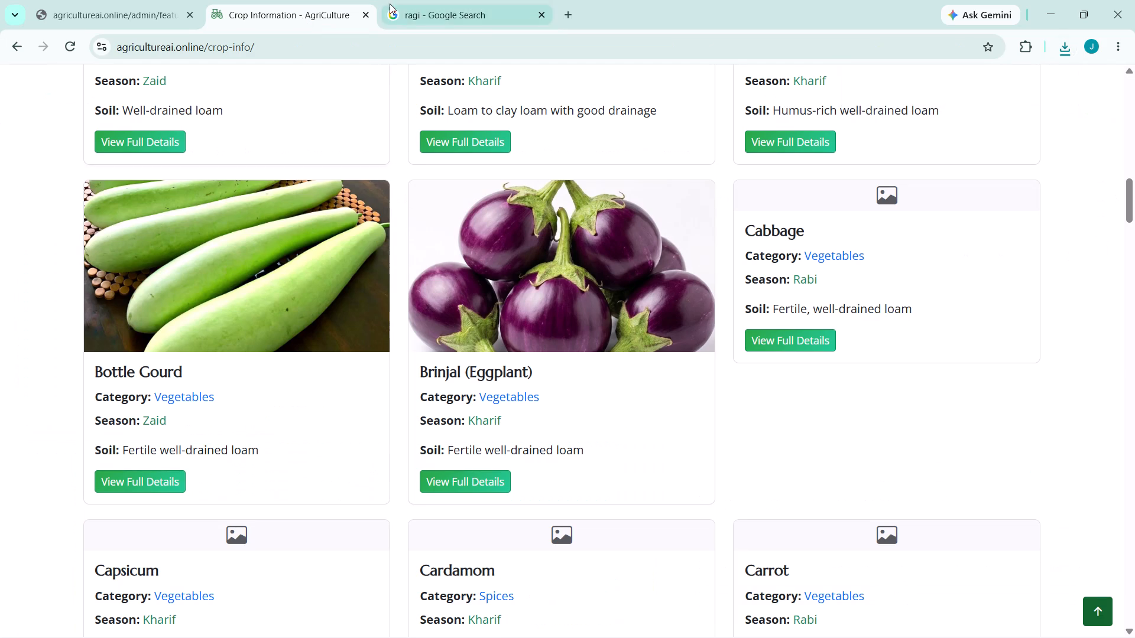
click(539, 10)
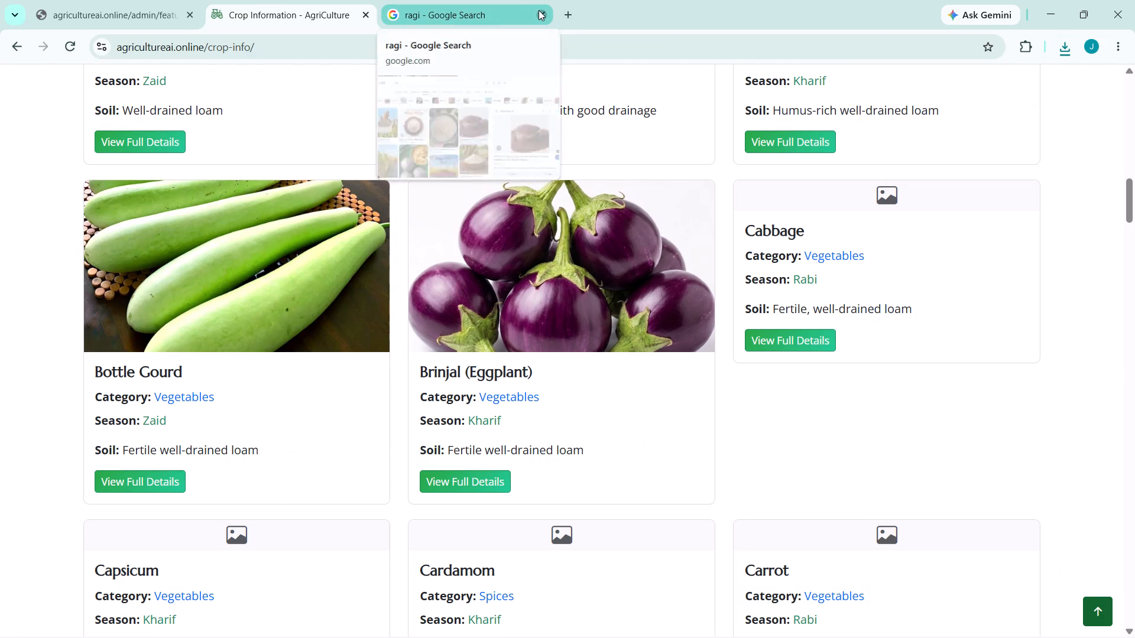
Attach images.jpg from Downloads as the Finger Millet (Ragi) record's crop image and save the record.
click(143, 3)
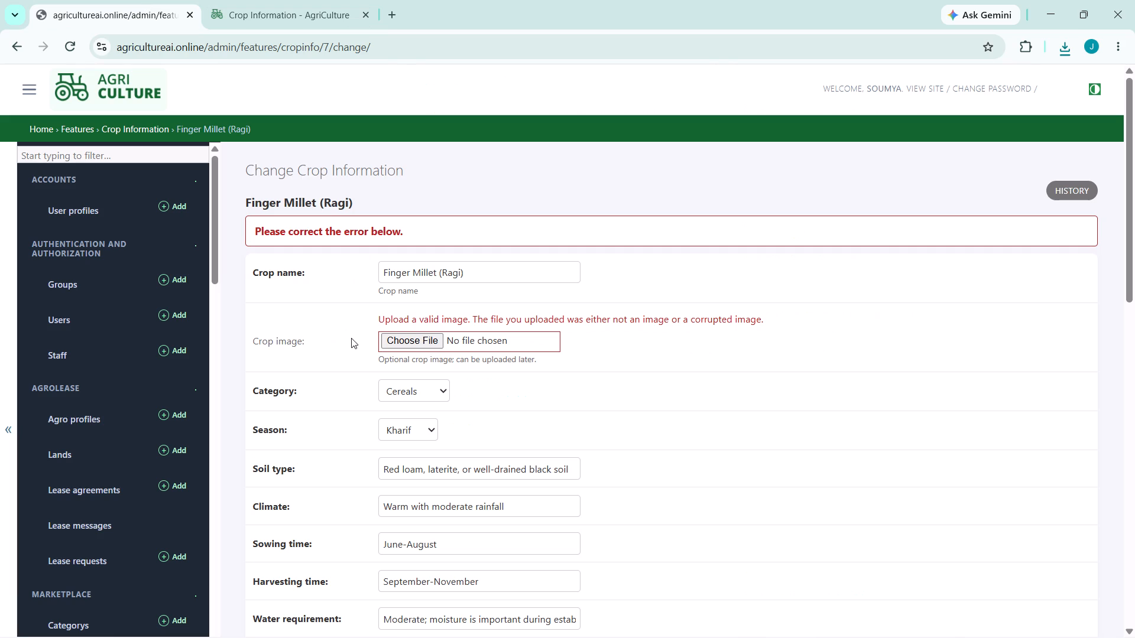
click(401, 342)
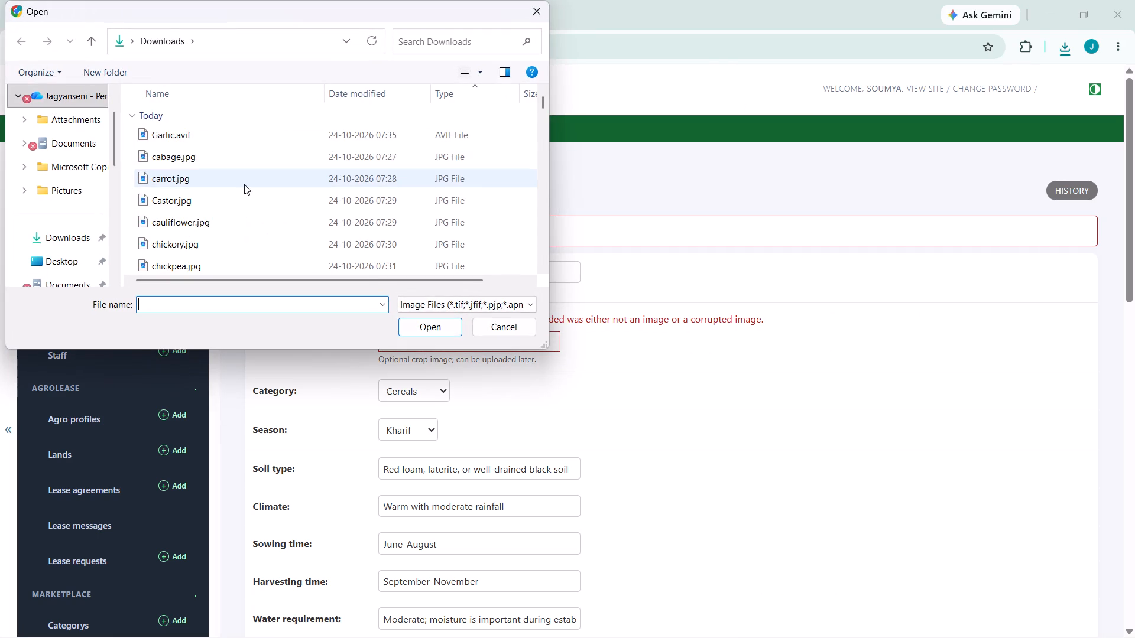
scroll(244, 184, down, 3)
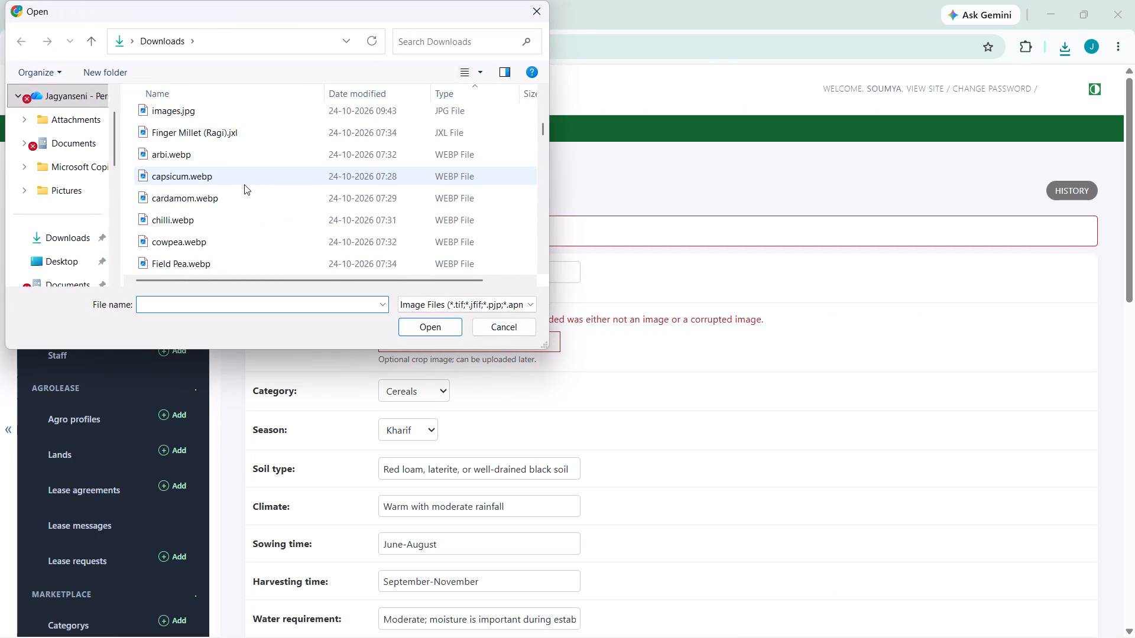
scroll(244, 184, down, 1)
scroll(223, 200, up, 8)
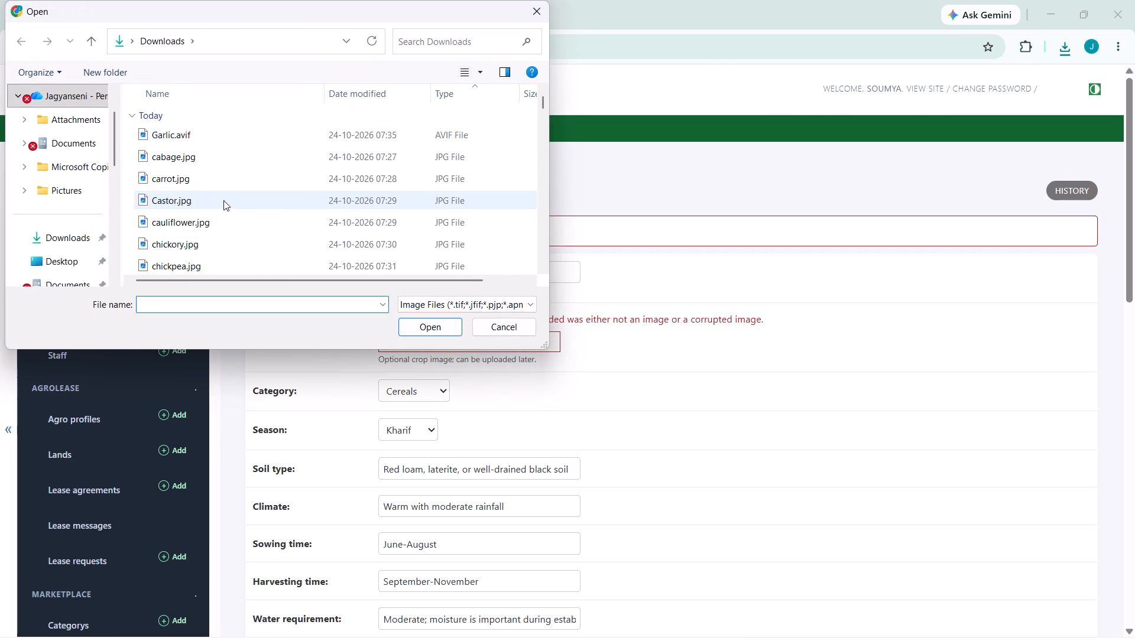
scroll(210, 187, down, 1)
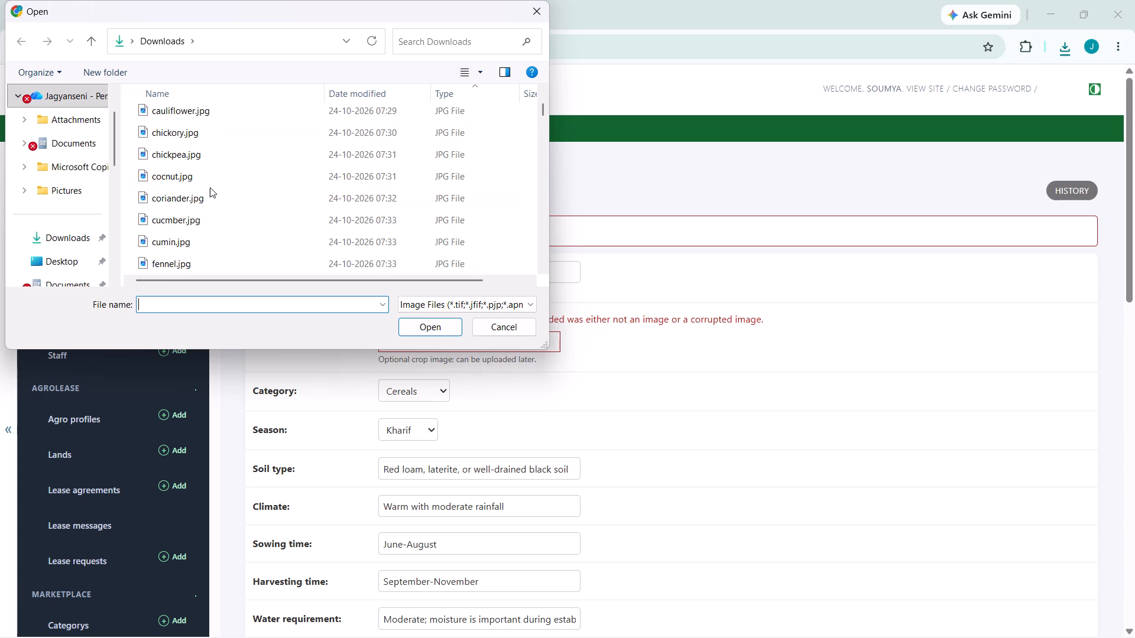
scroll(210, 187, down, 2)
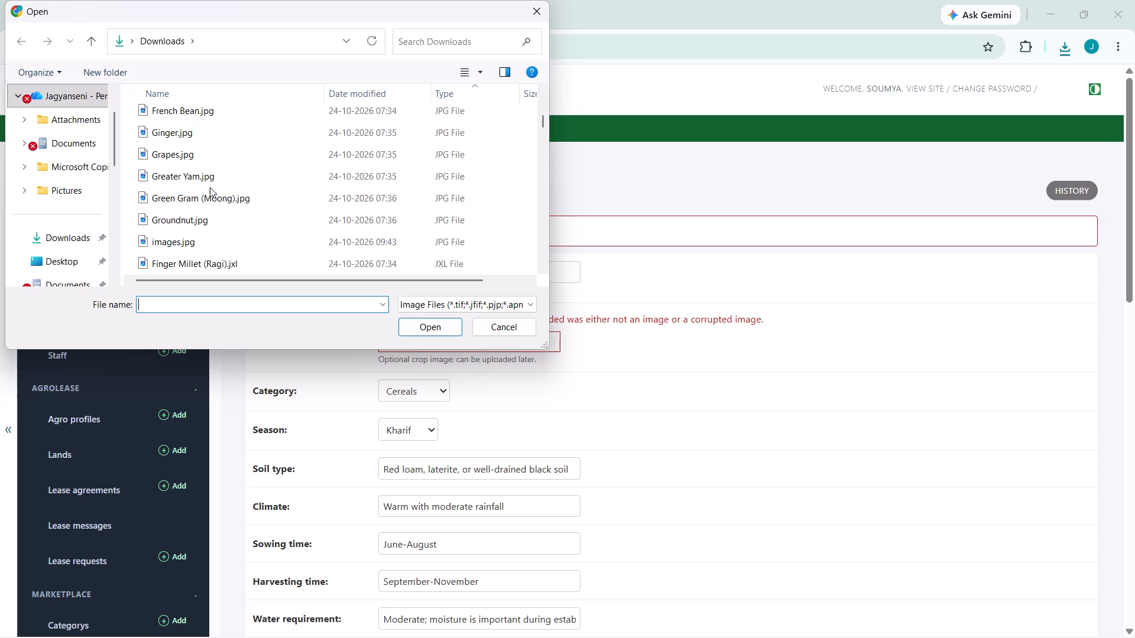
scroll(210, 187, down, 1)
click(192, 236)
click(418, 329)
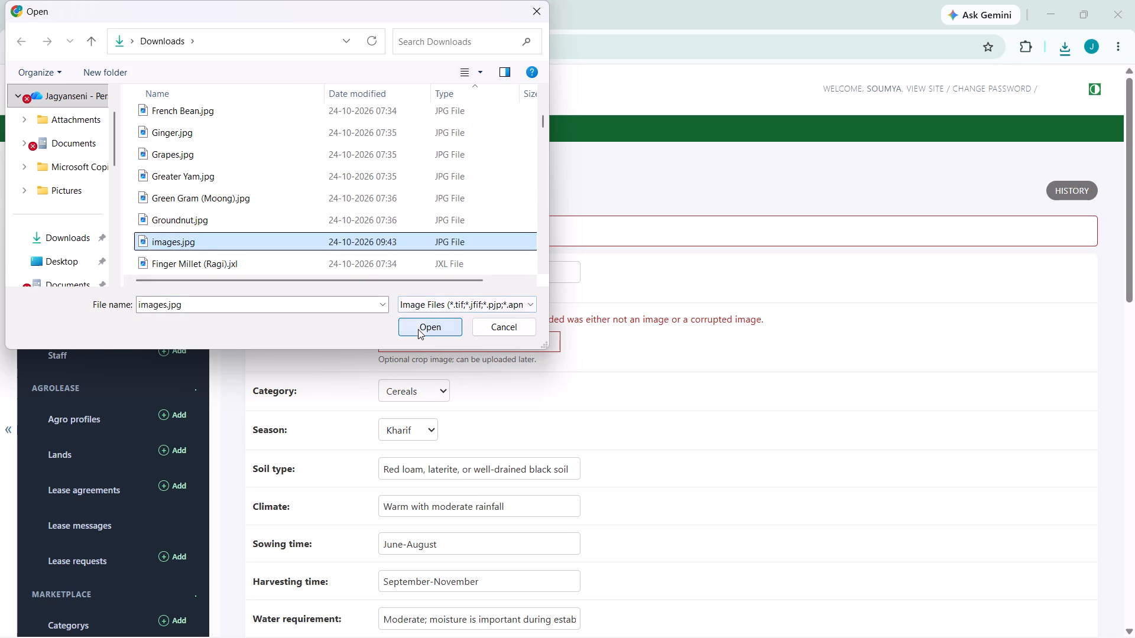
scroll(418, 329, down, 7)
scroll(390, 321, up, 8)
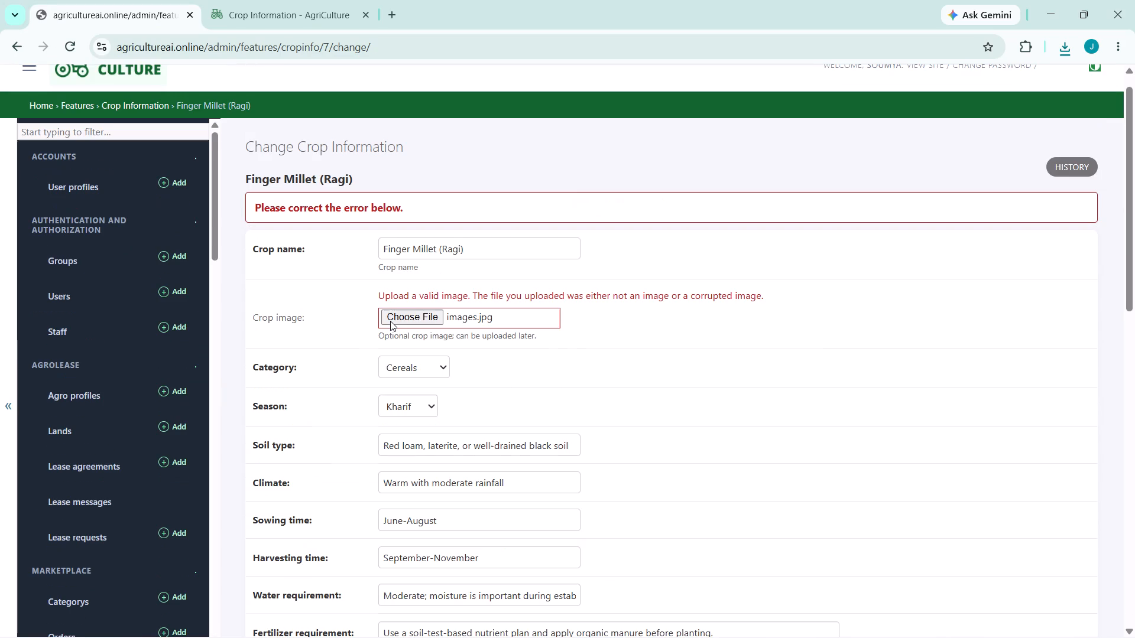
scroll(131, 430, down, 1)
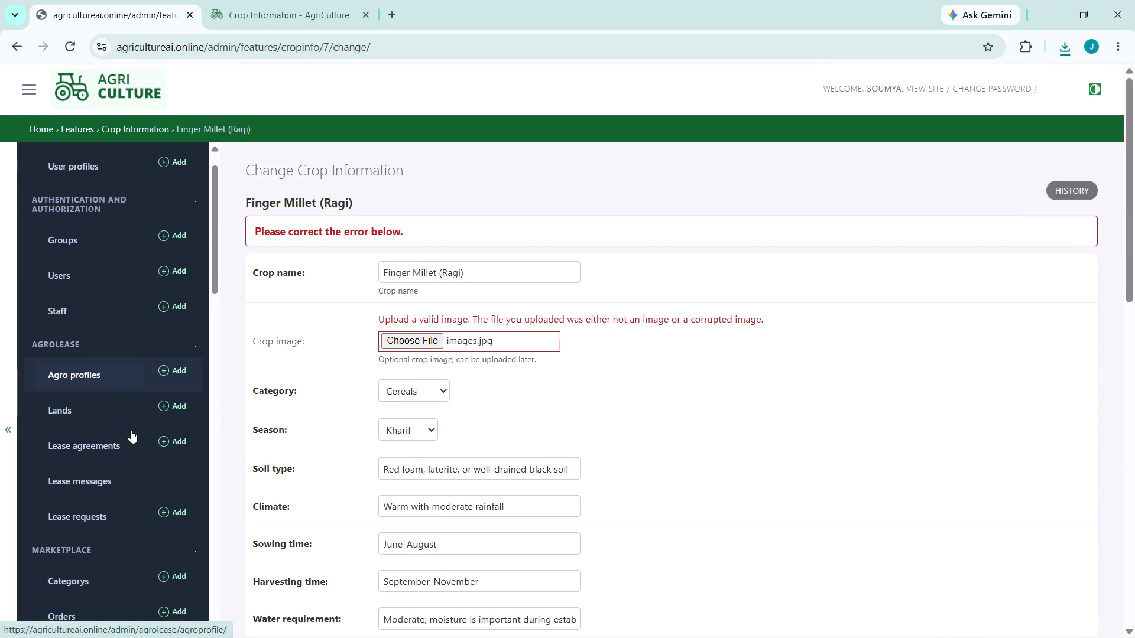
scroll(131, 430, down, 1)
scroll(284, 457, down, 5)
click(275, 541)
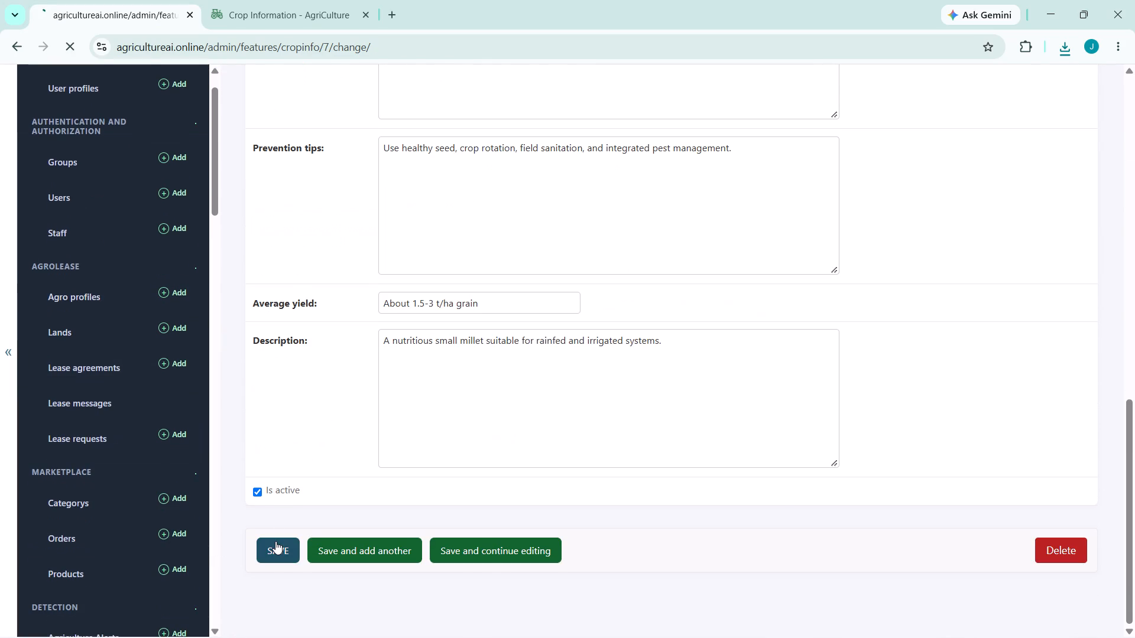
Open the Foxtail Millet crop record, attach Foxtail Millet.webp from Downloads as its crop image, and save it.
scroll(317, 548, down, 5)
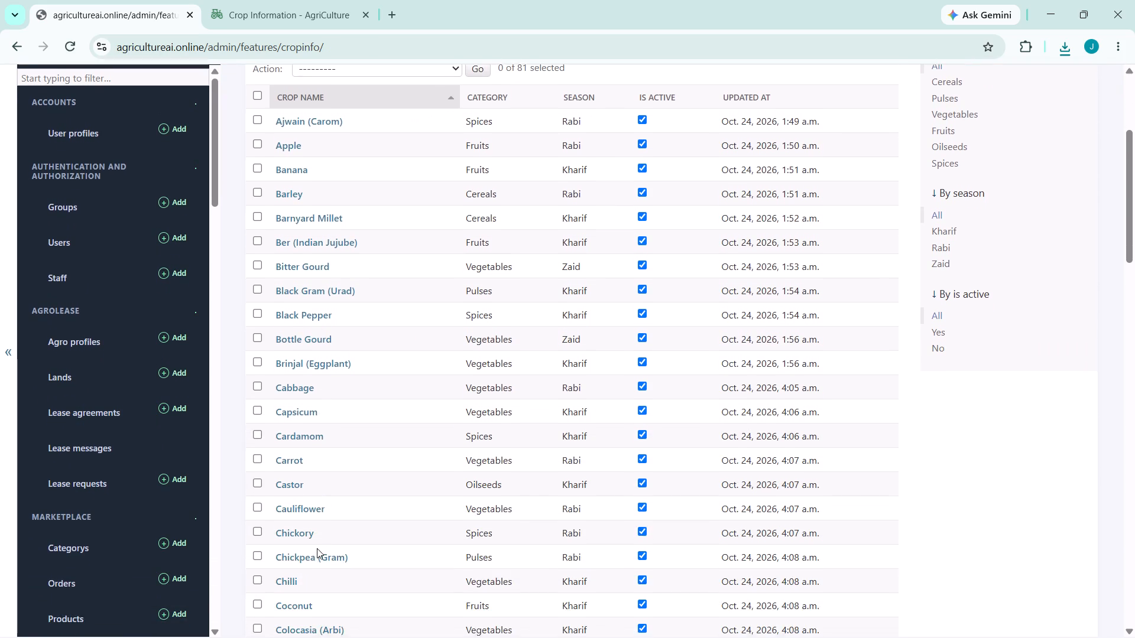
scroll(317, 548, down, 6)
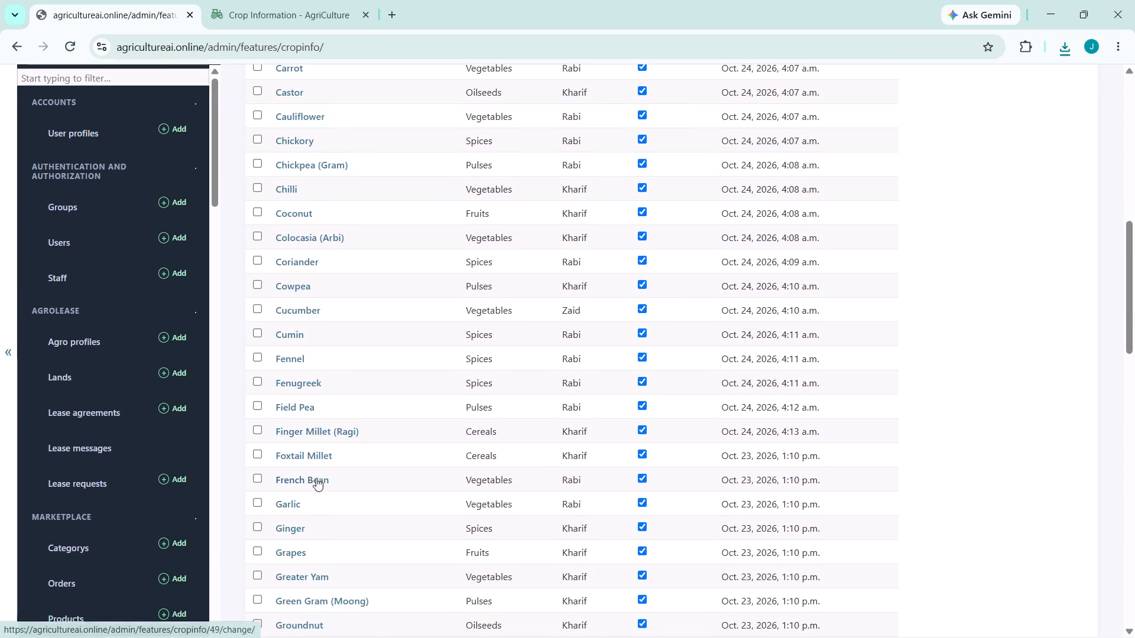
click(307, 455)
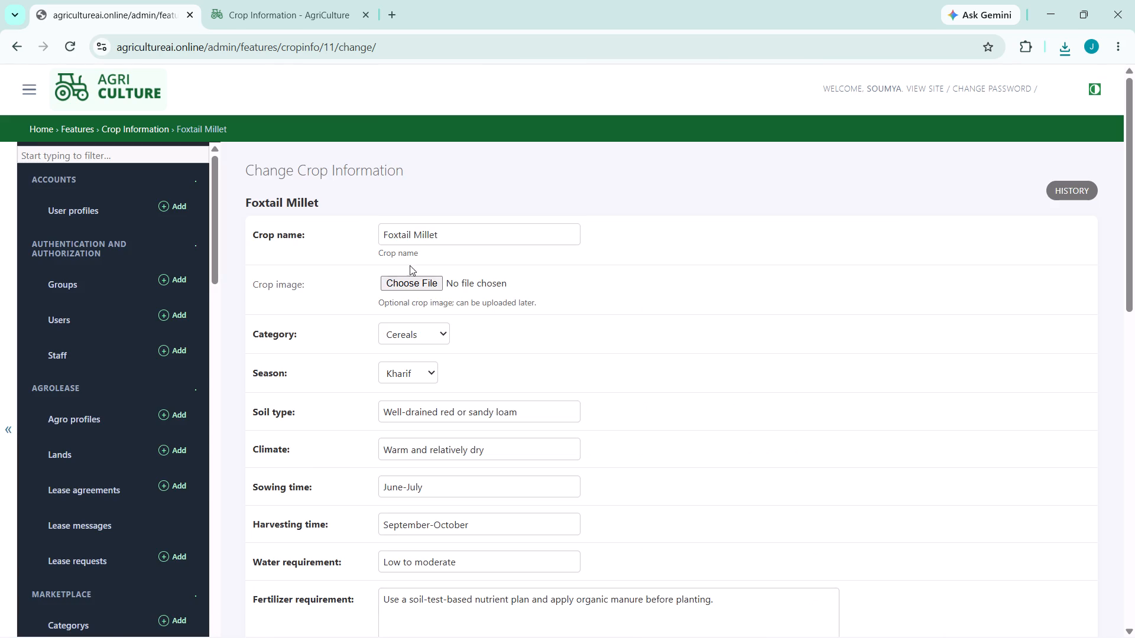
click(400, 288)
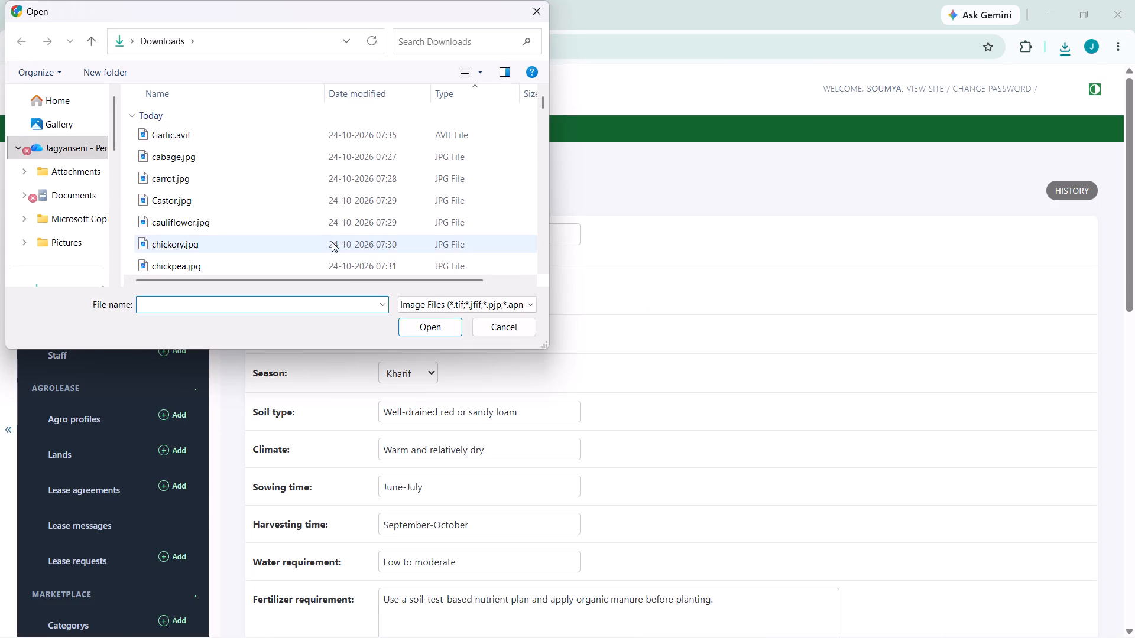
scroll(332, 242, down, 6)
scroll(332, 242, up, 2)
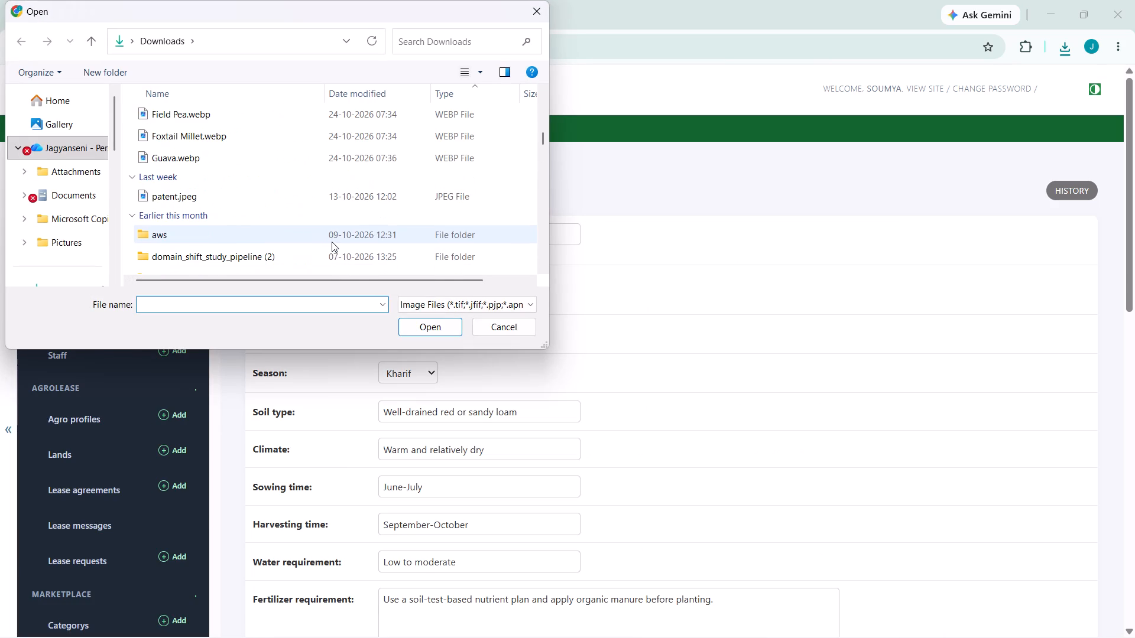
scroll(332, 242, up, 1)
click(290, 135)
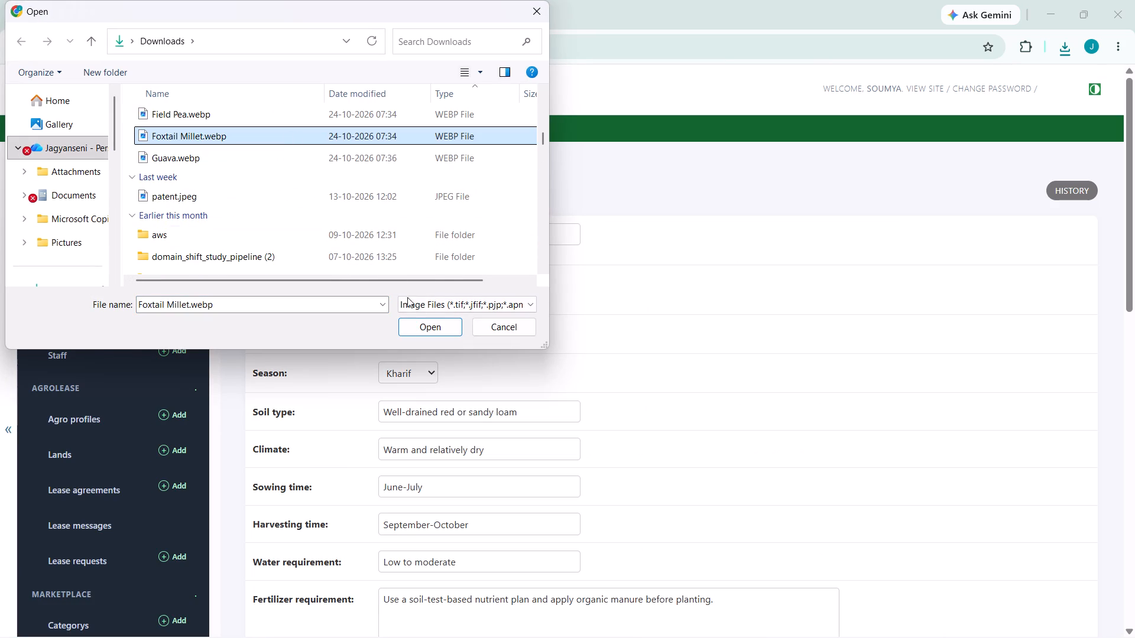
click(423, 320)
scroll(423, 320, down, 8)
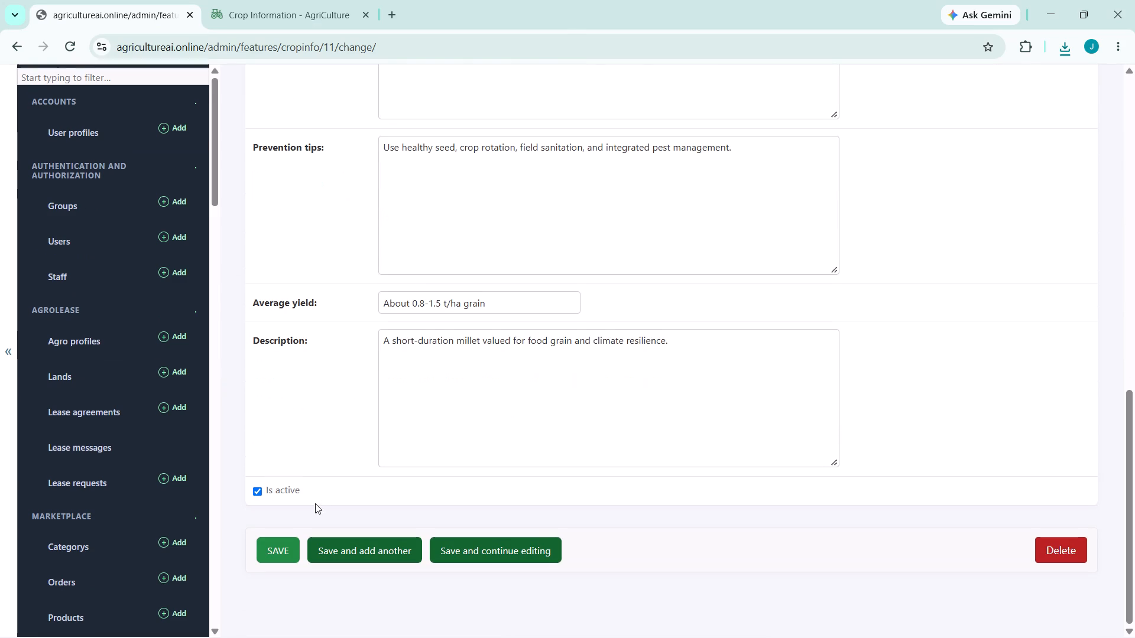
click(275, 547)
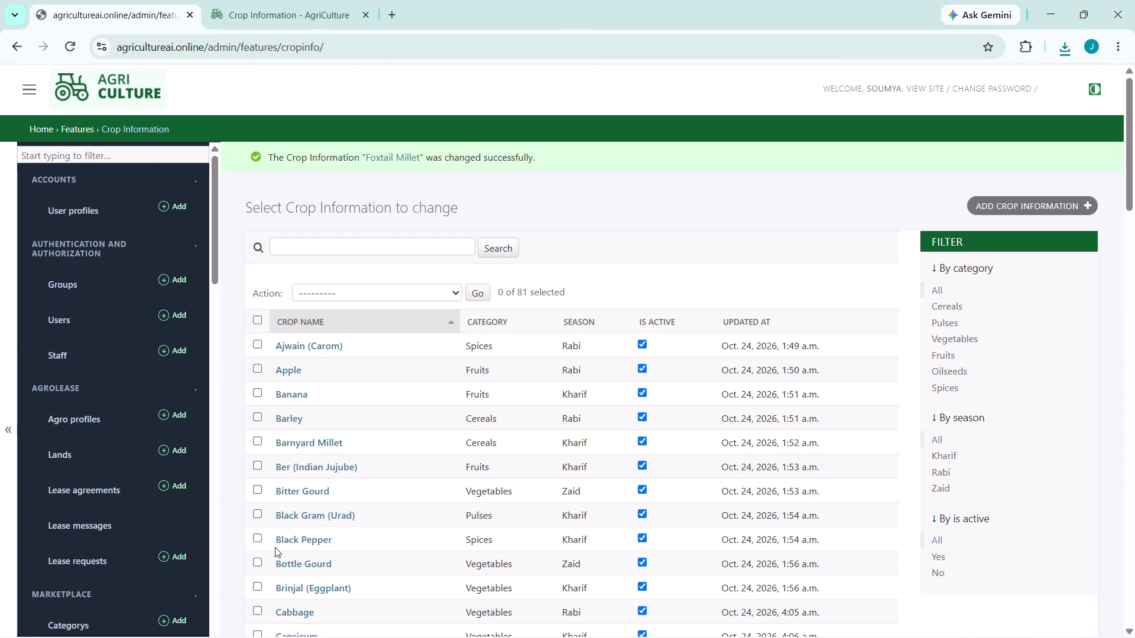
Open the French Bean crop record, attach French Bean.jpg from Downloads as its crop image, and save it.
scroll(350, 531, down, 6)
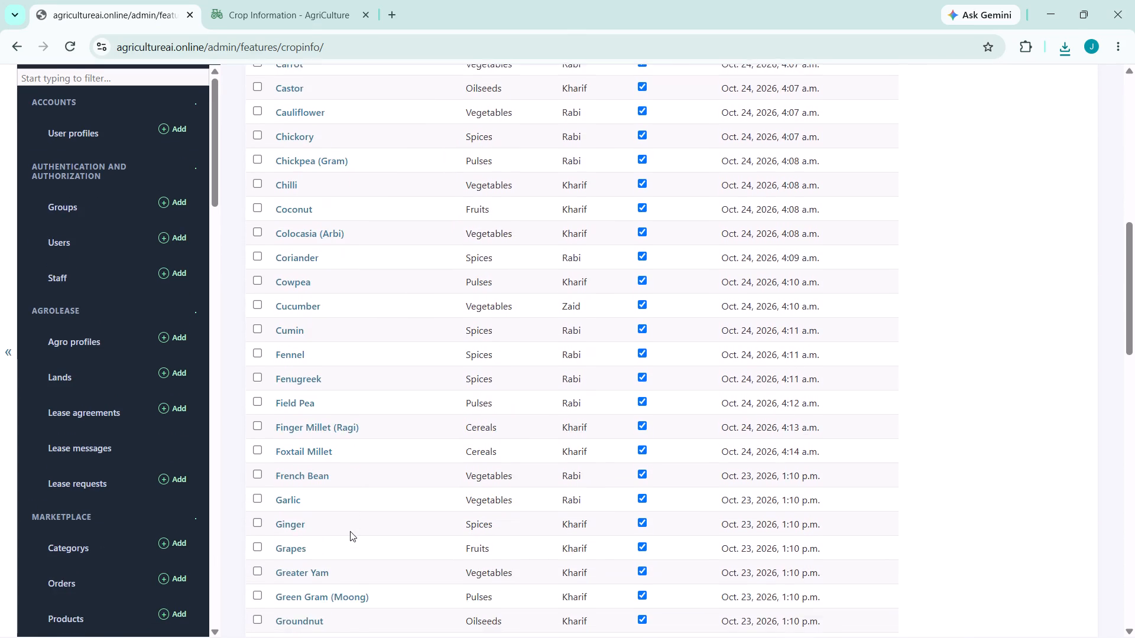
scroll(350, 531, down, 4)
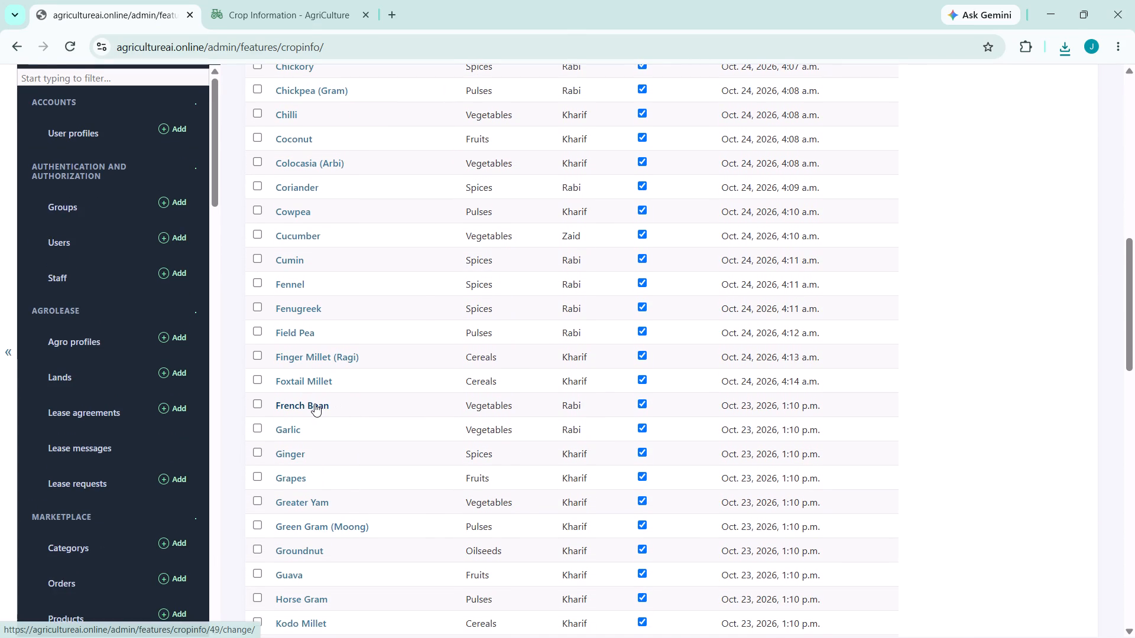
click(314, 403)
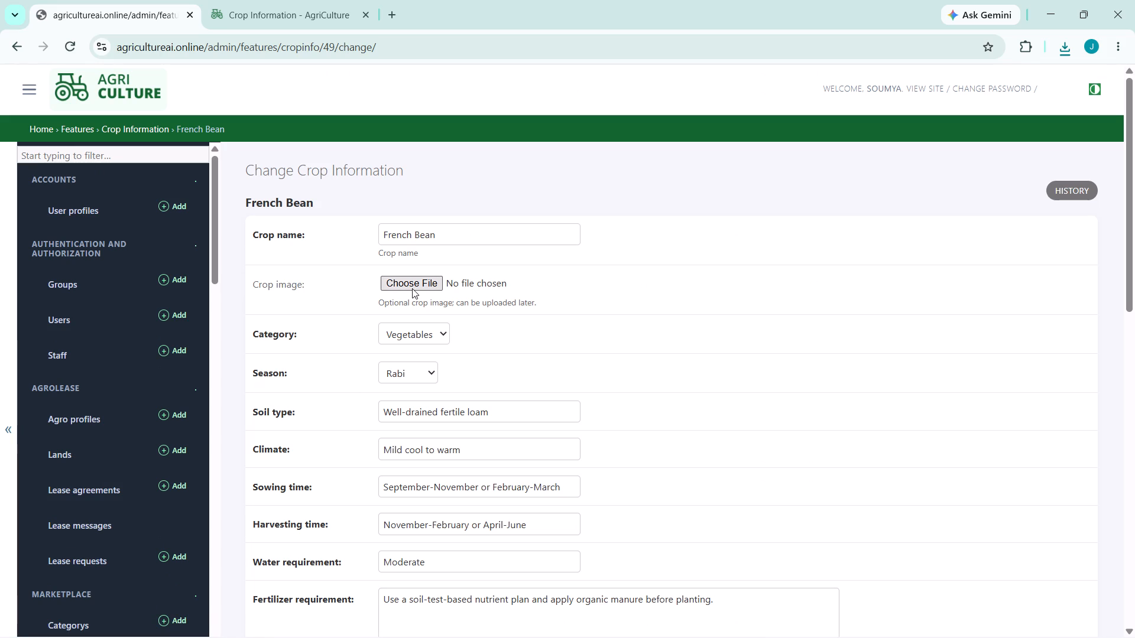
click(412, 288)
scroll(327, 236, down, 1)
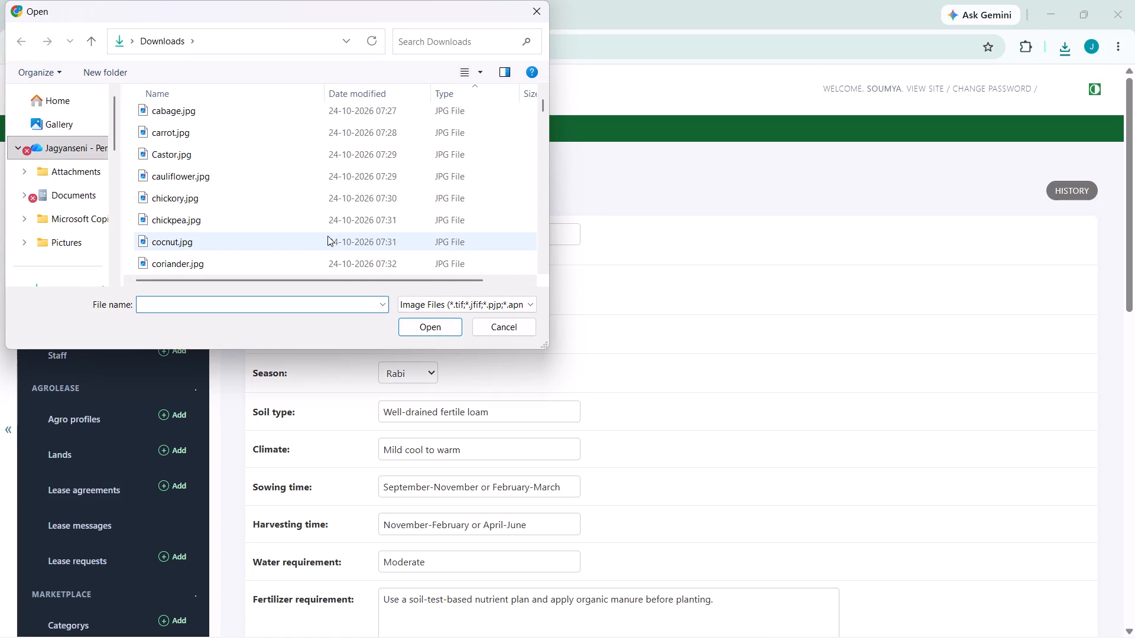
scroll(327, 236, down, 1)
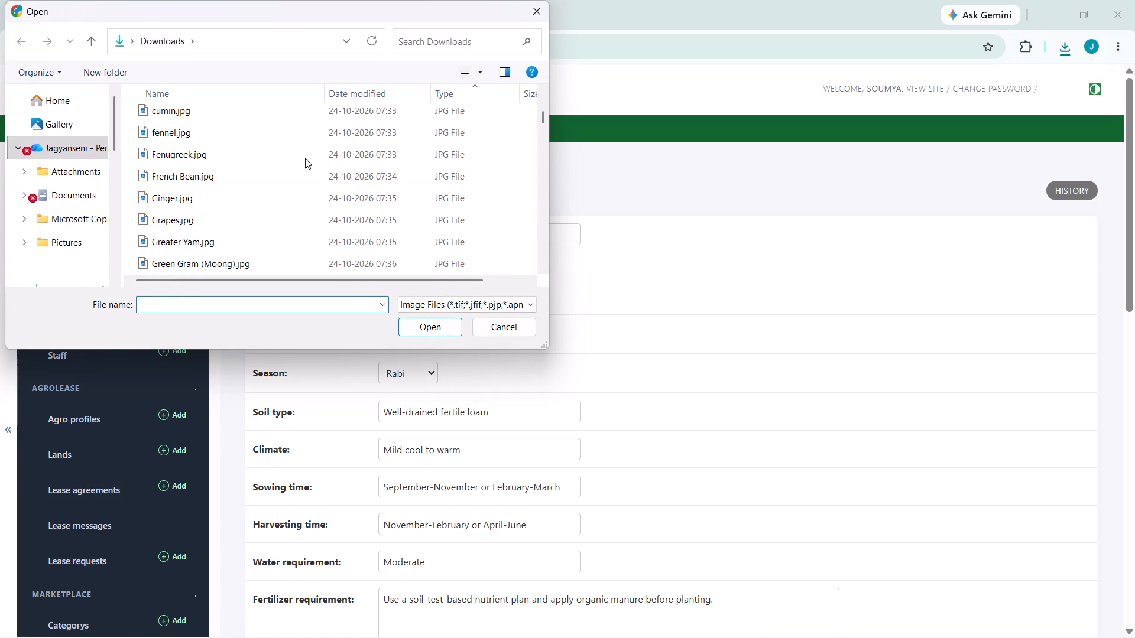
click(281, 173)
click(402, 322)
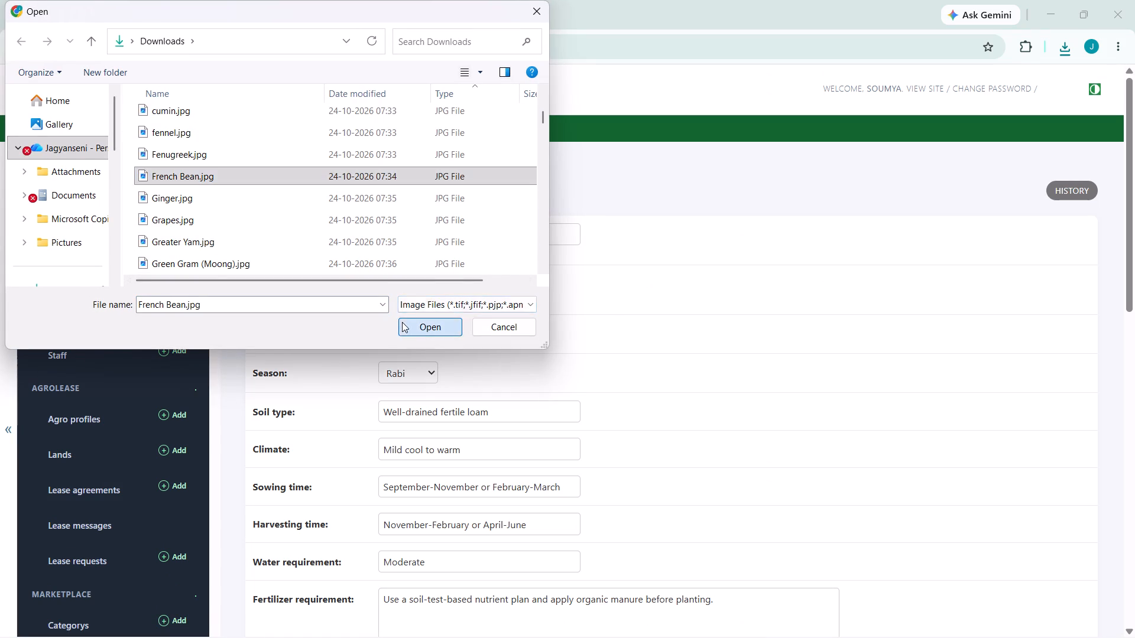
scroll(402, 322, down, 7)
click(275, 549)
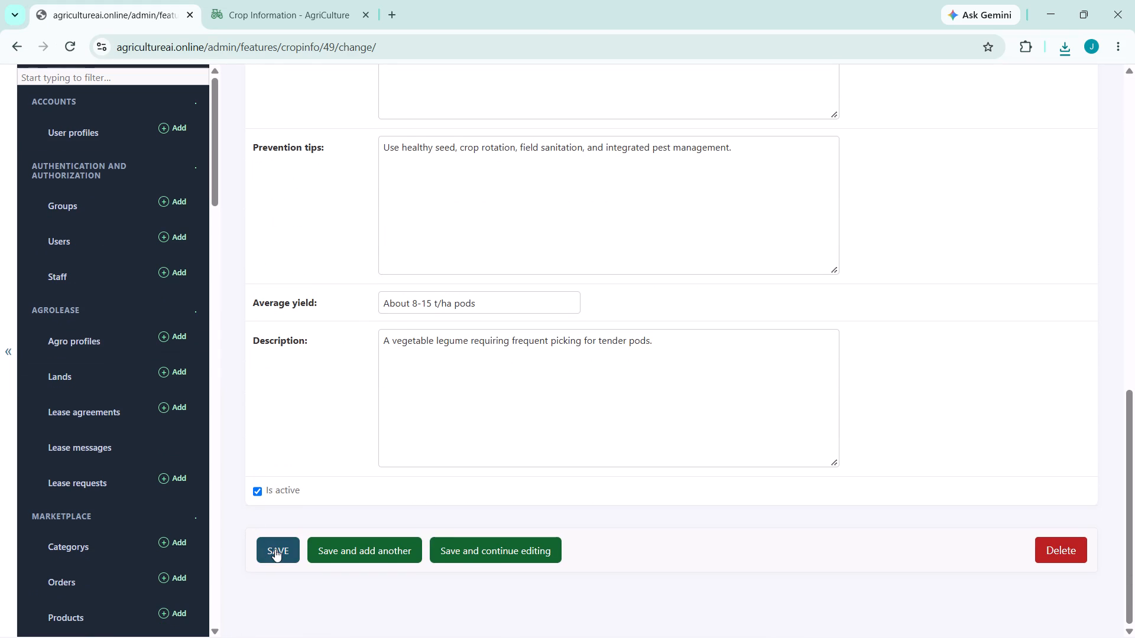
Open the Garlic crop record, attach Garlic.avif from Downloads as its crop image, and save it.
scroll(336, 460, down, 1)
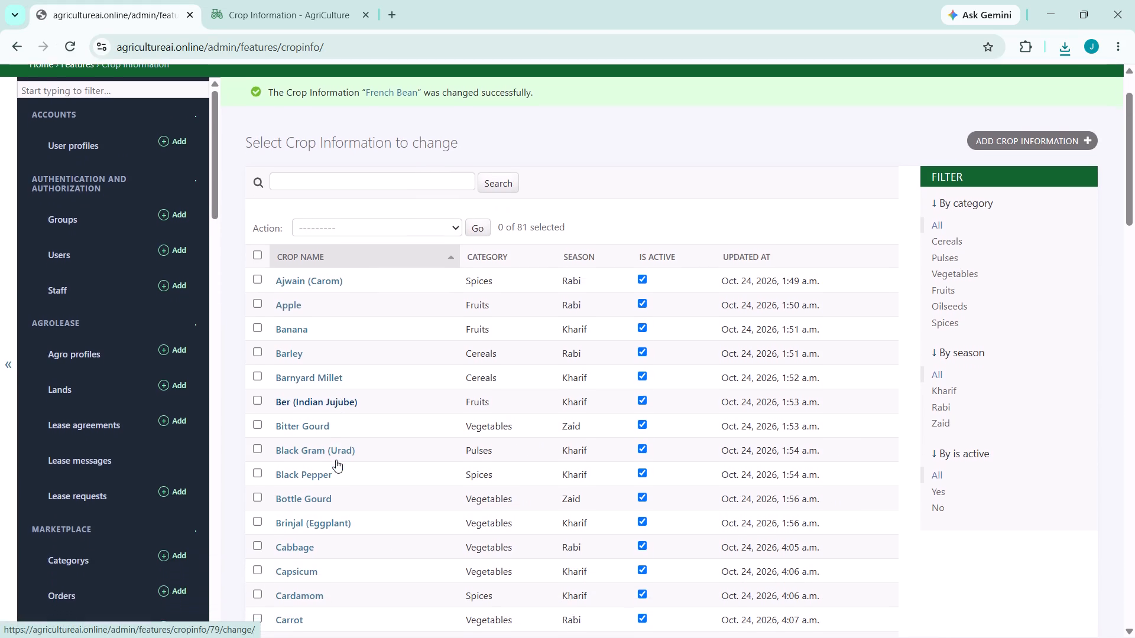
scroll(336, 460, down, 5)
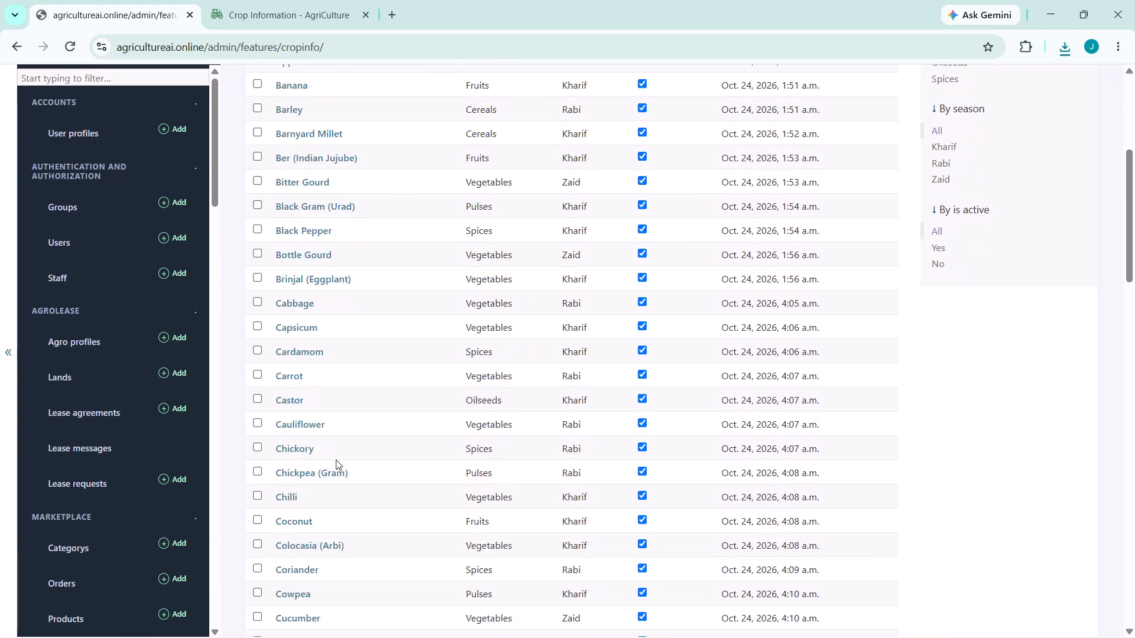
scroll(336, 460, down, 5)
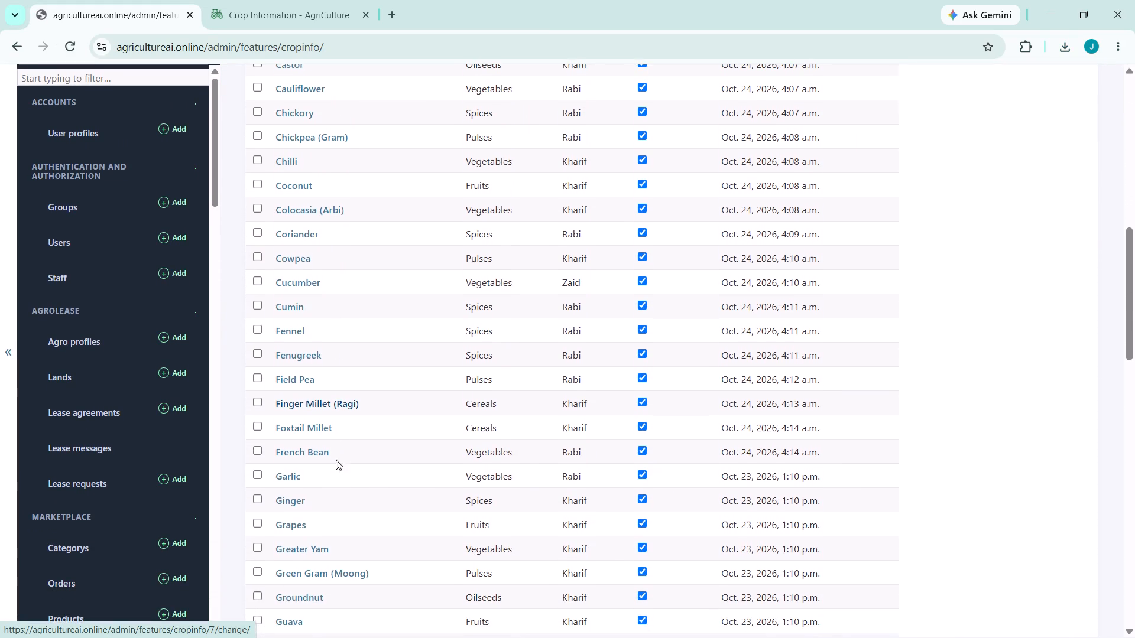
click(287, 476)
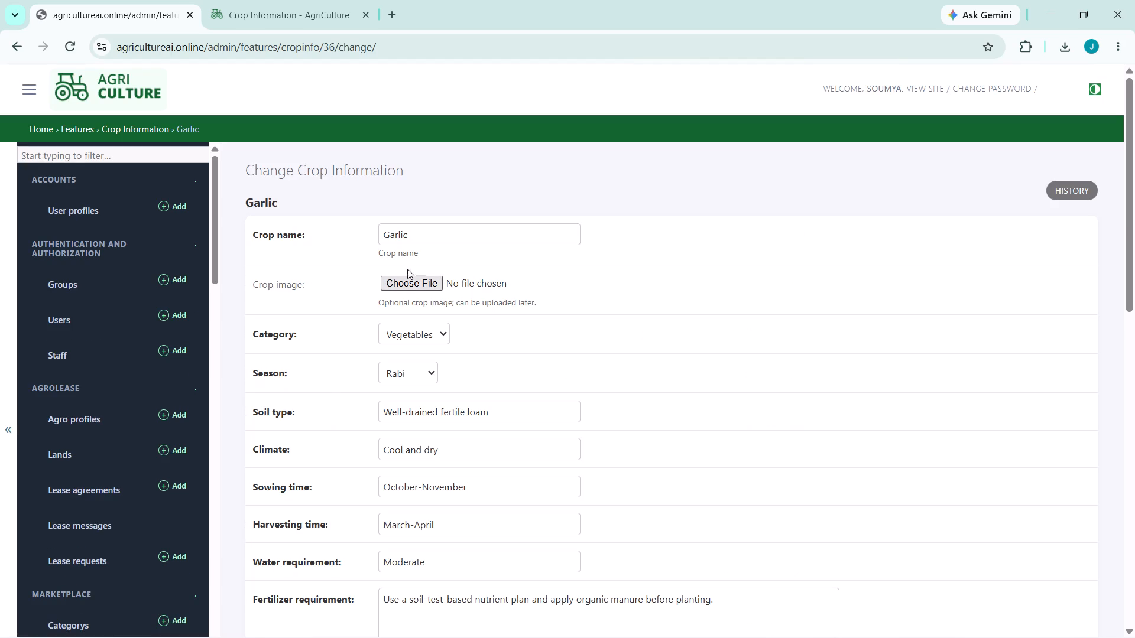
click(401, 279)
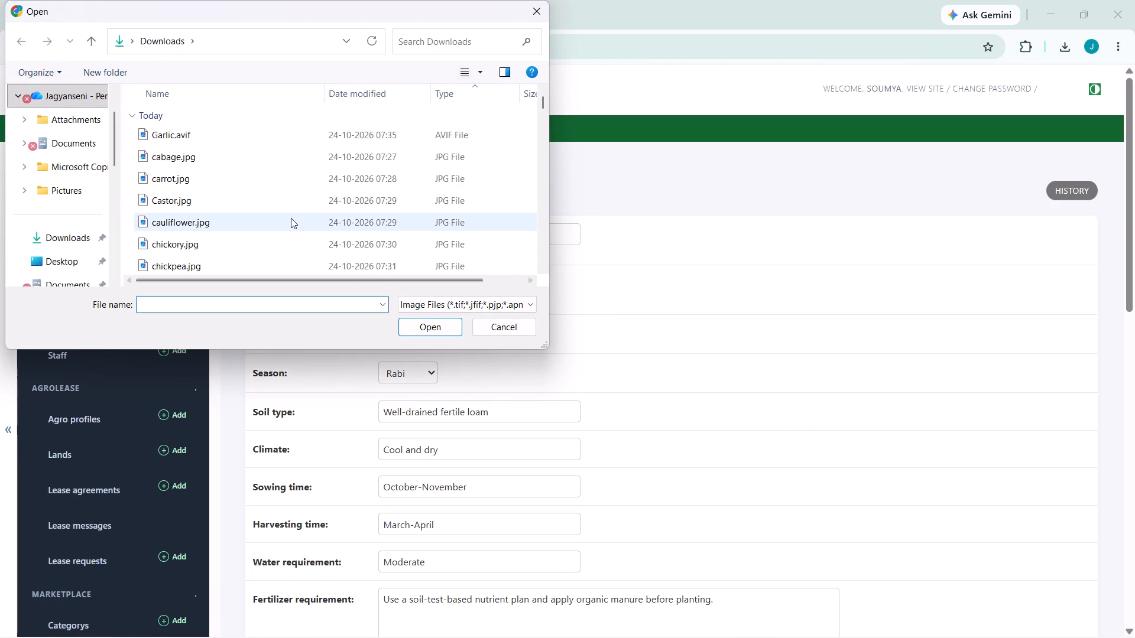
scroll(291, 218, down, 1)
scroll(265, 131, up, 4)
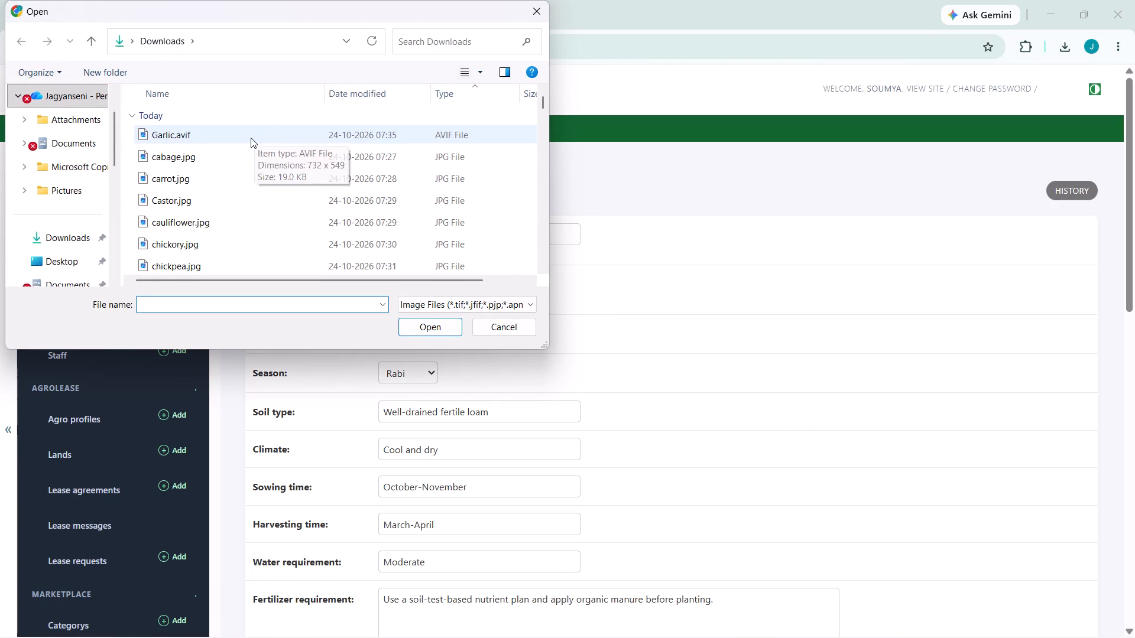
click(251, 138)
click(430, 325)
scroll(430, 325, down, 8)
click(281, 534)
click(275, 558)
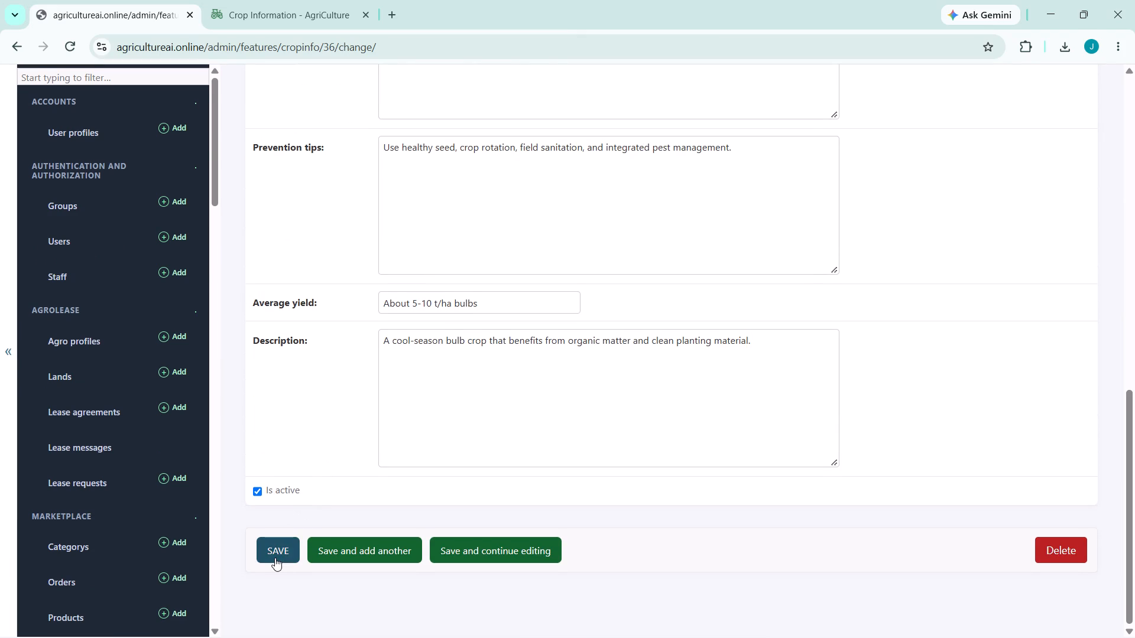
Open the Ginger crop record, attach Ginger.jpg from Downloads as its crop image, and save it.
scroll(275, 558, down, 5)
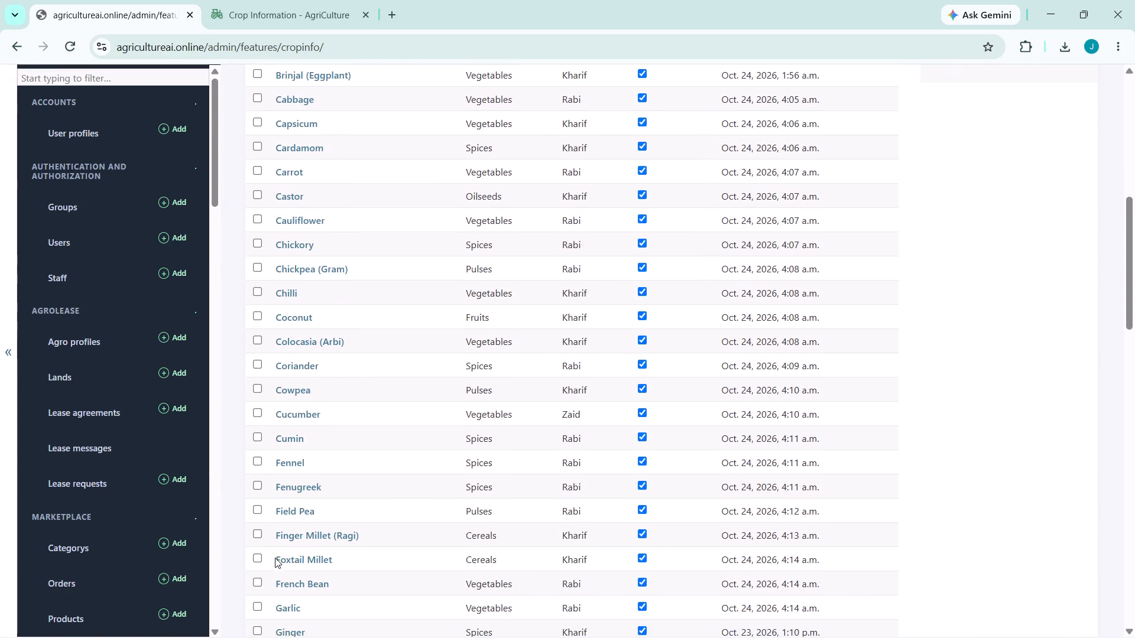
scroll(275, 558, down, 5)
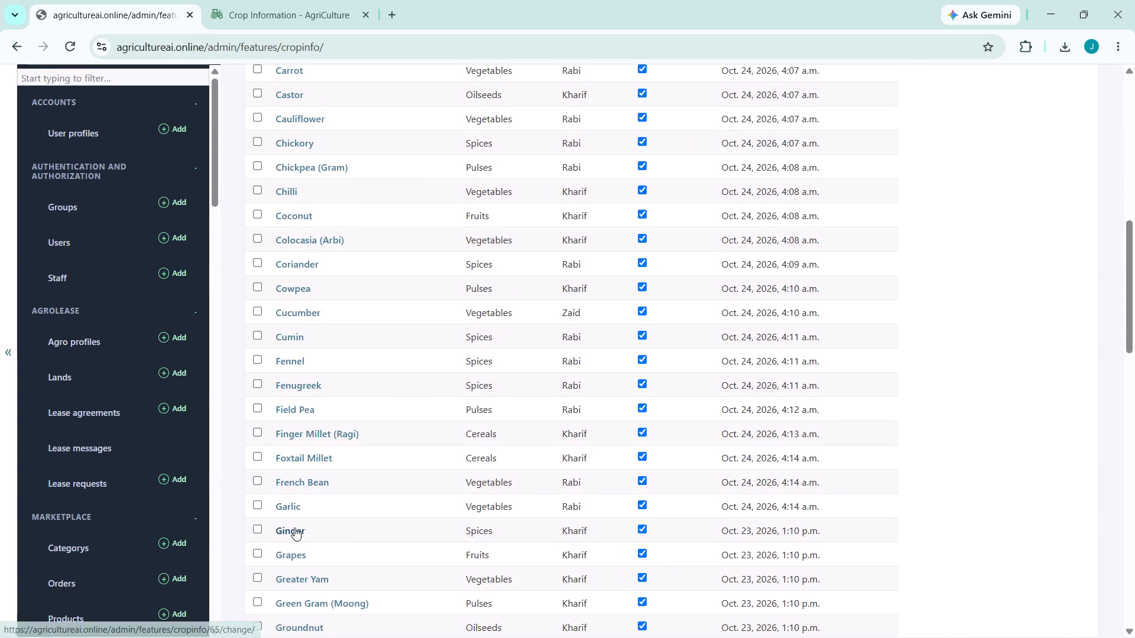
click(294, 528)
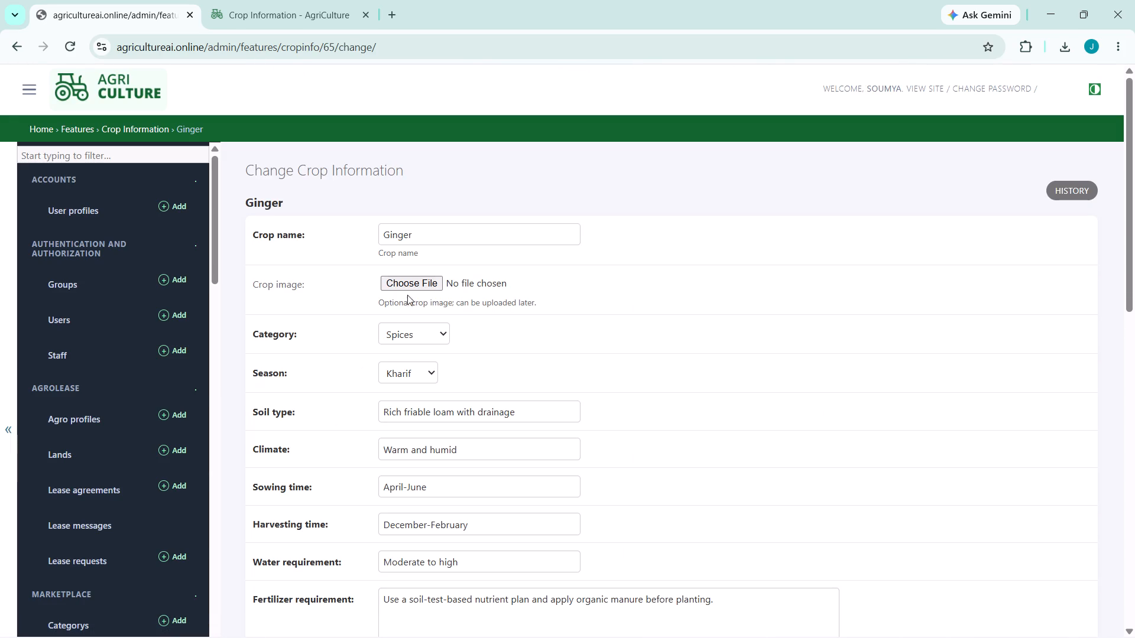
click(413, 282)
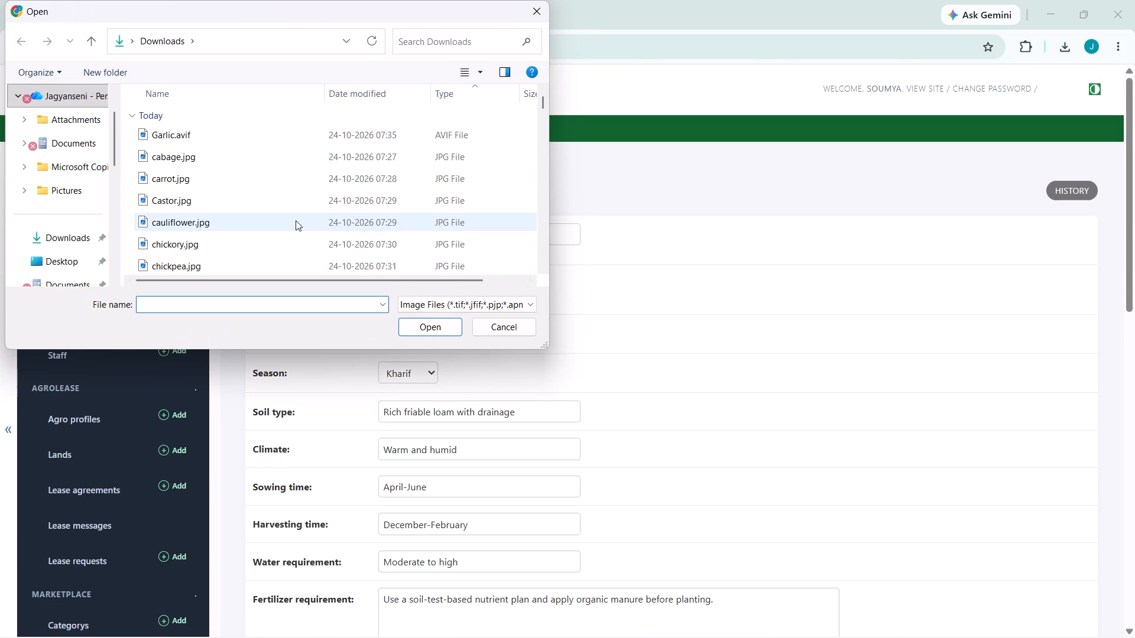
scroll(296, 220, down, 2)
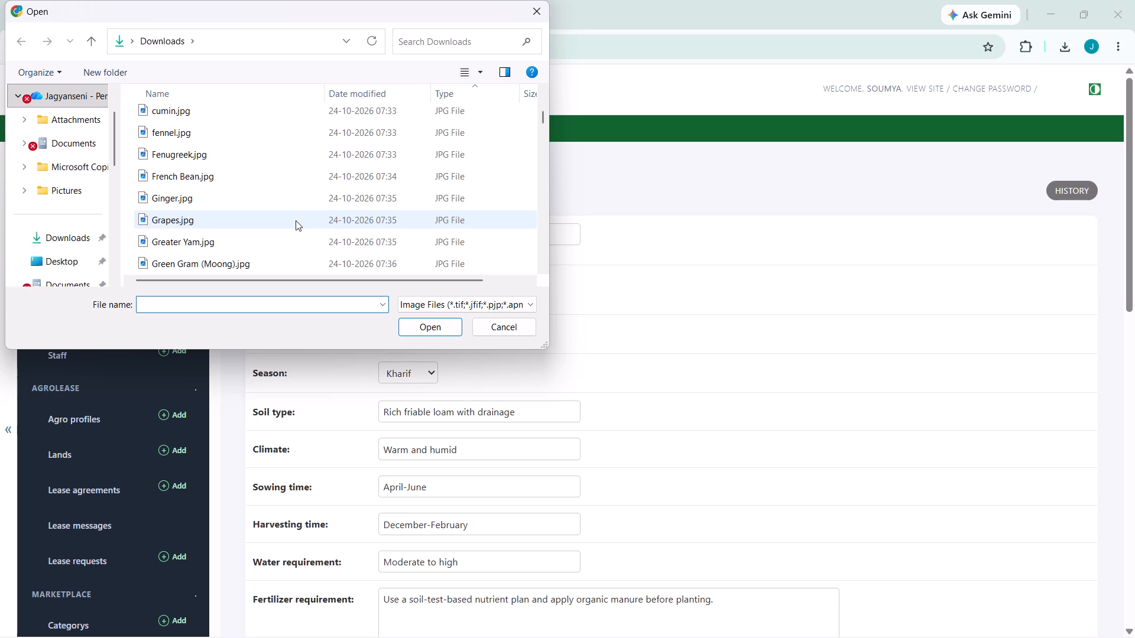
scroll(296, 220, down, 1)
click(252, 198)
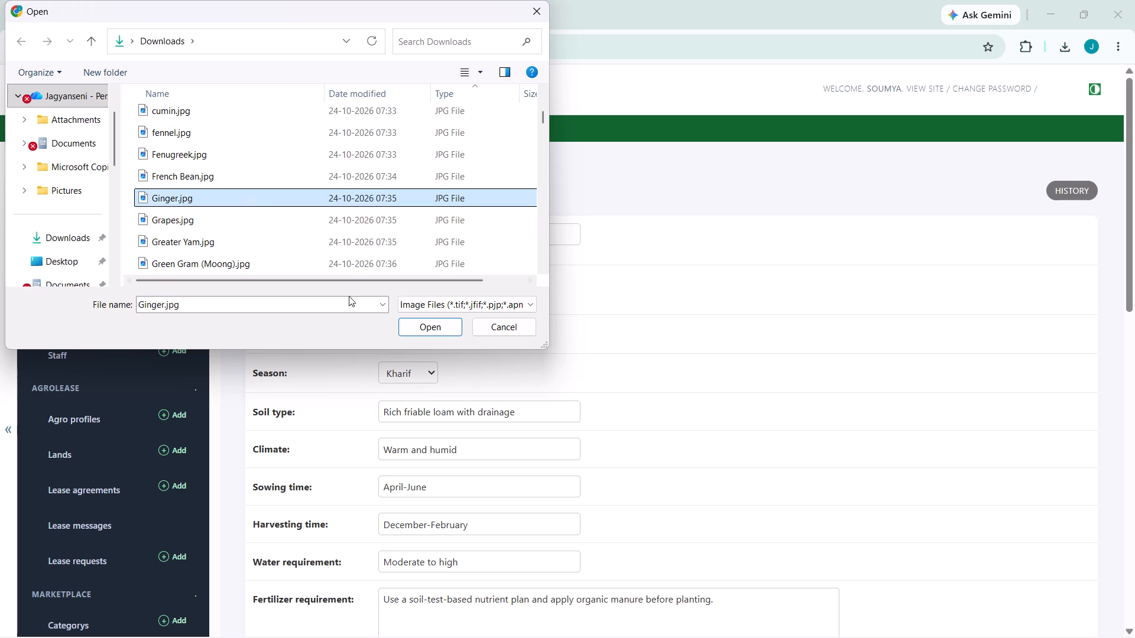
click(407, 325)
scroll(407, 325, down, 9)
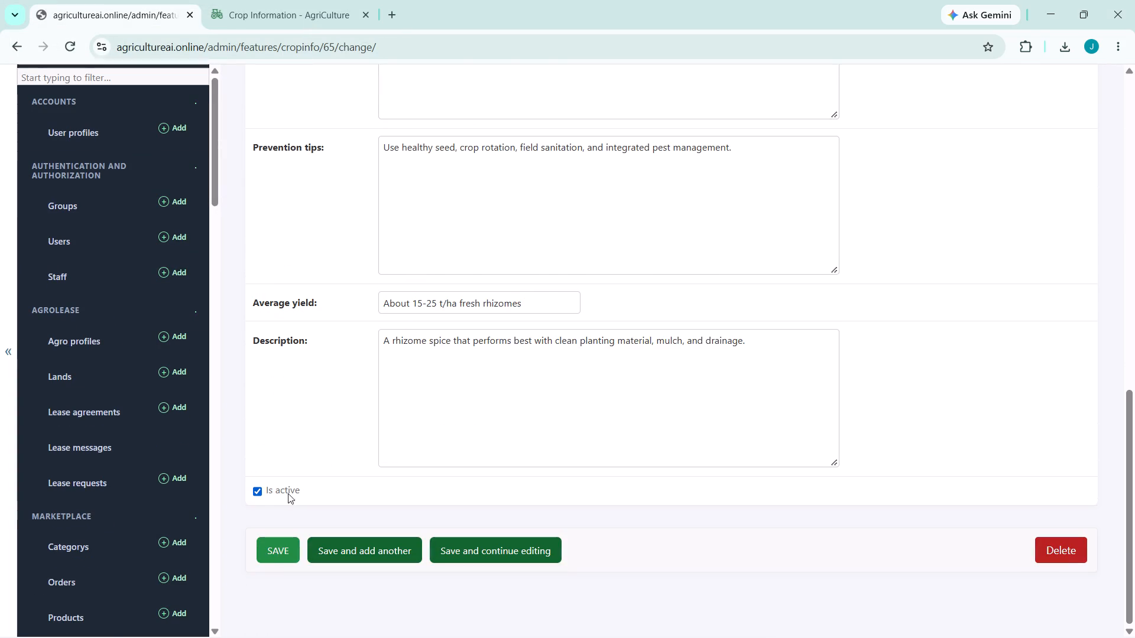
click(270, 549)
Open the Grapes crop record, attach Grapes.jpg from Downloads as its crop image, and save it.
scroll(270, 549, down, 6)
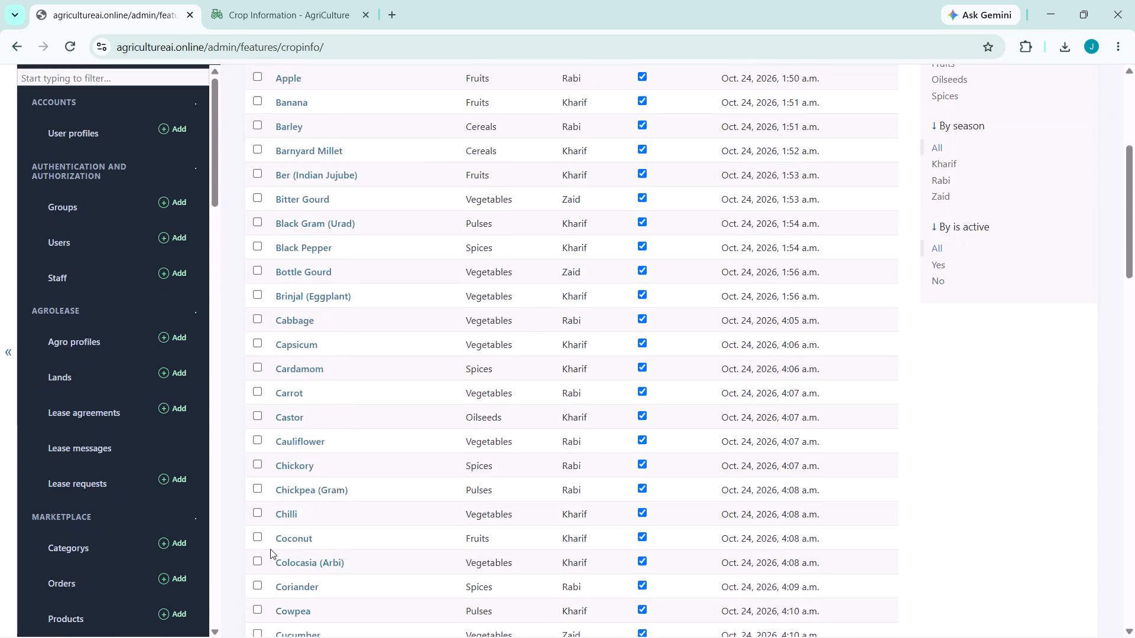
scroll(270, 549, down, 6)
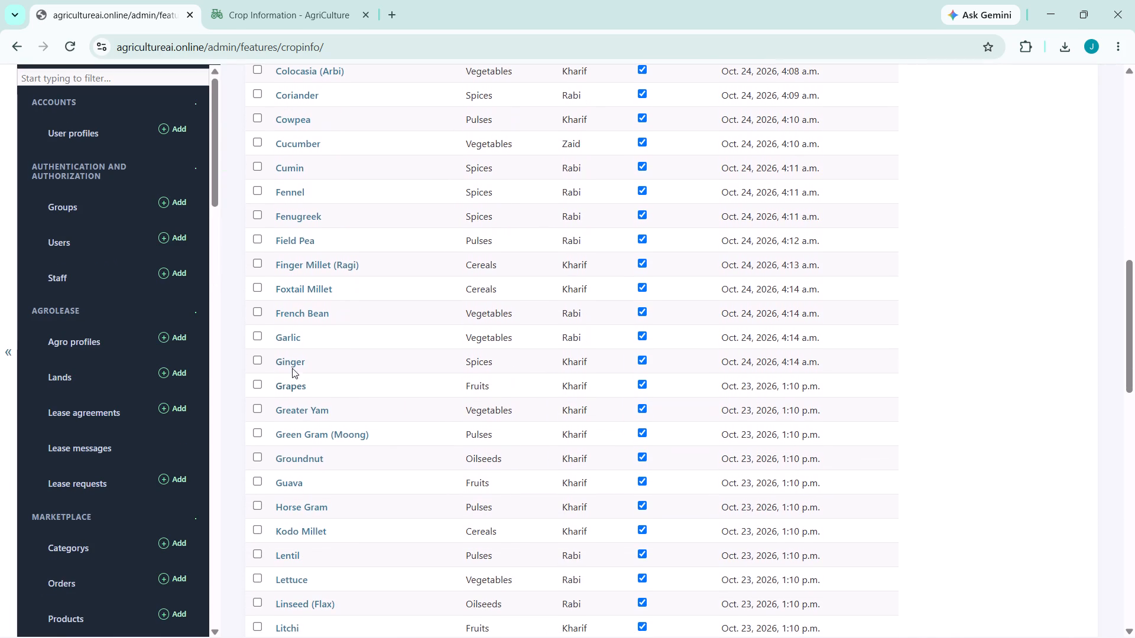
click(289, 384)
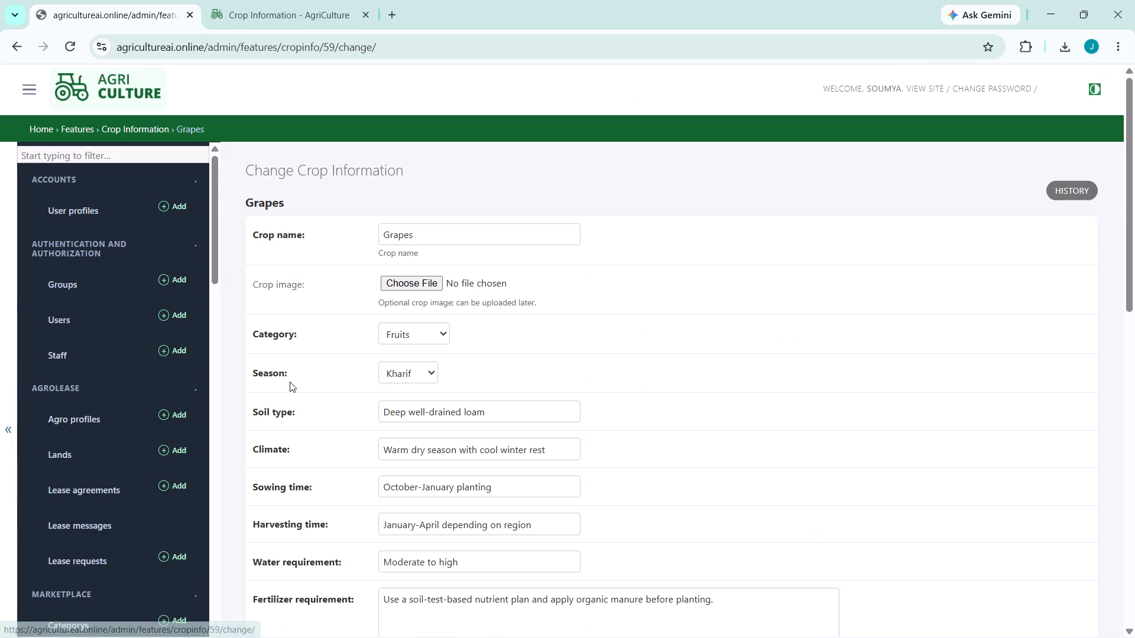
click(399, 281)
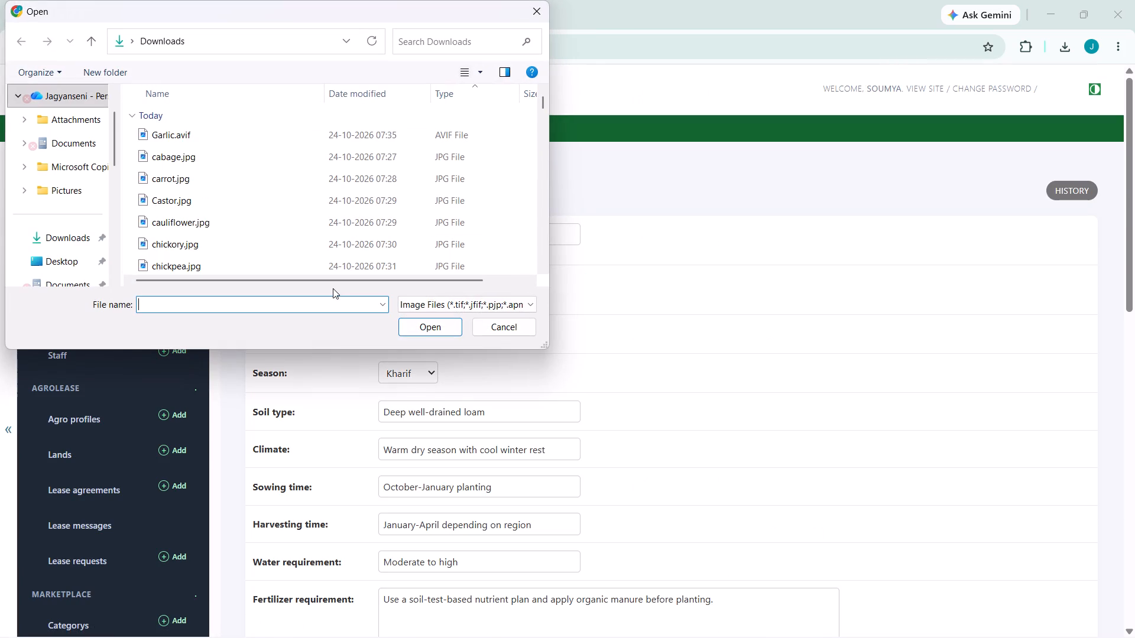
scroll(299, 187, down, 3)
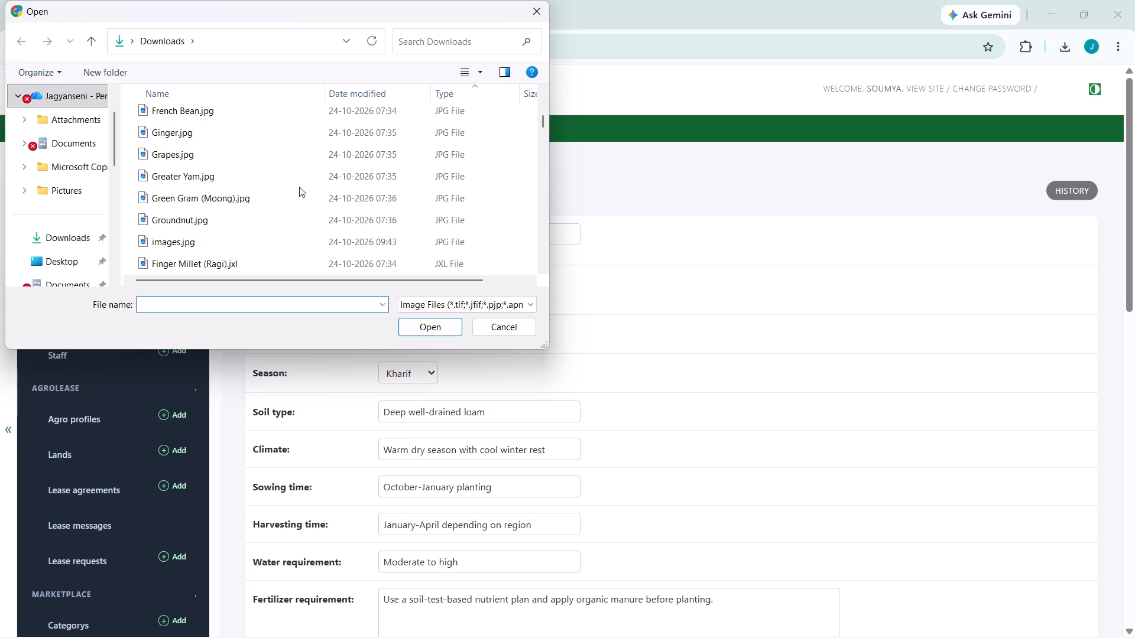
scroll(197, 219, up, 2)
click(185, 158)
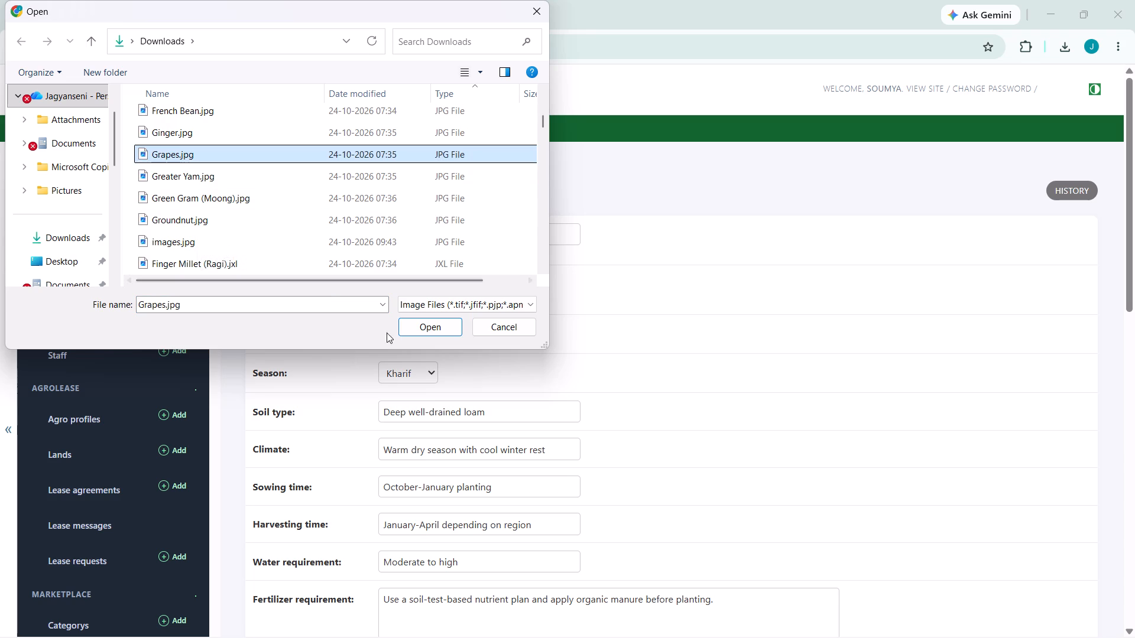
click(418, 326)
scroll(418, 326, down, 7)
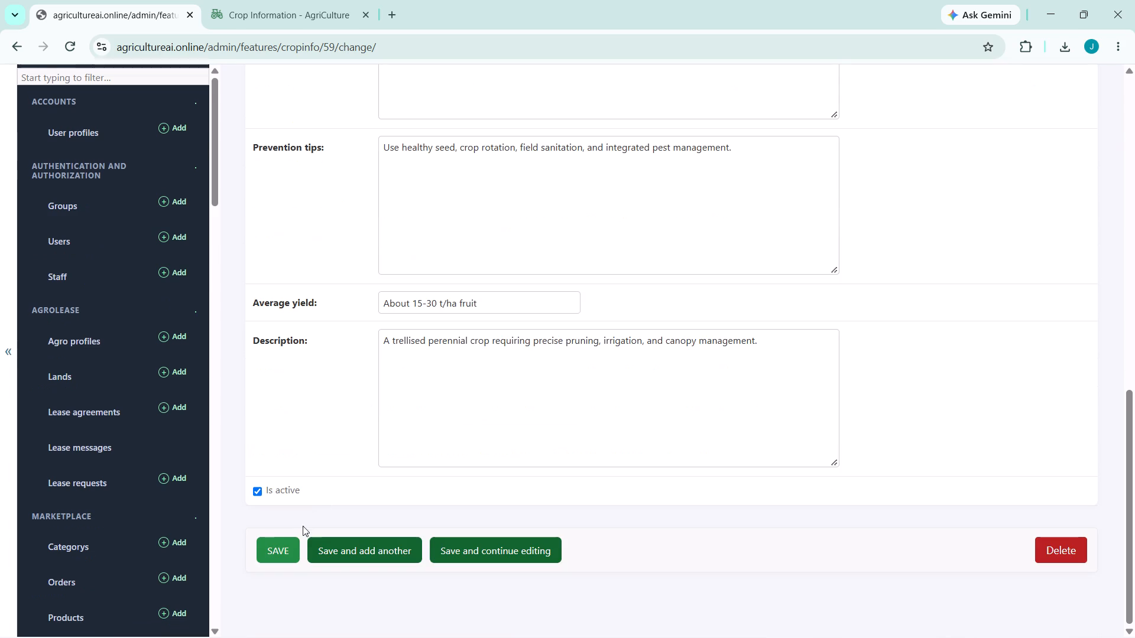
click(281, 541)
Open the Greater Yam crop record, attach Greater Yam.jpg from Downloads as its crop image, and save it.
scroll(317, 479, down, 6)
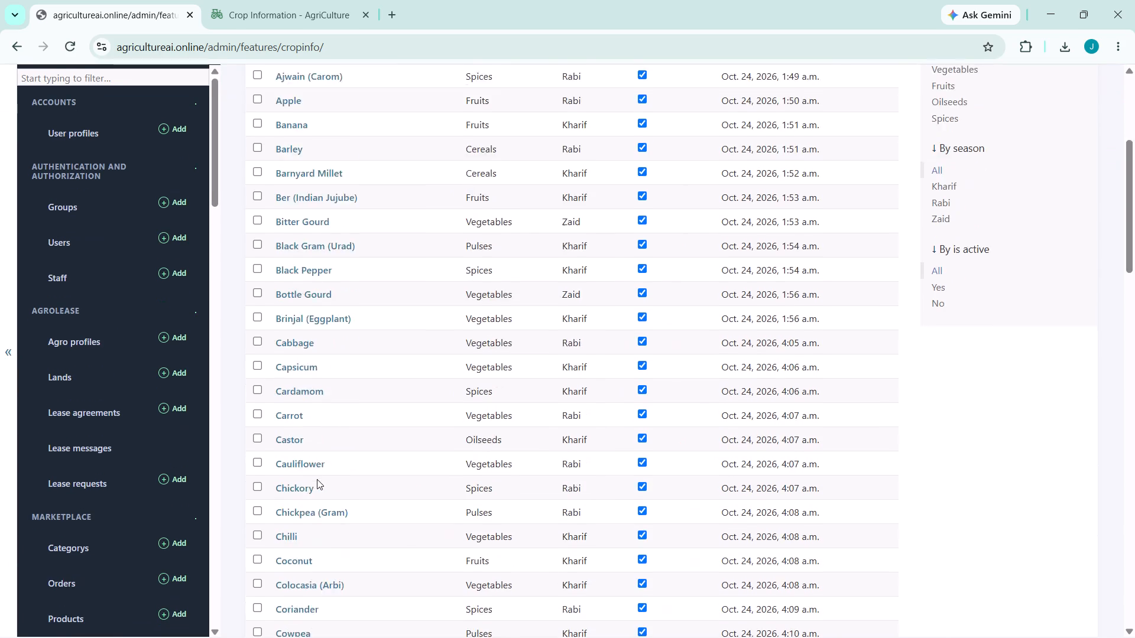
scroll(317, 479, down, 6)
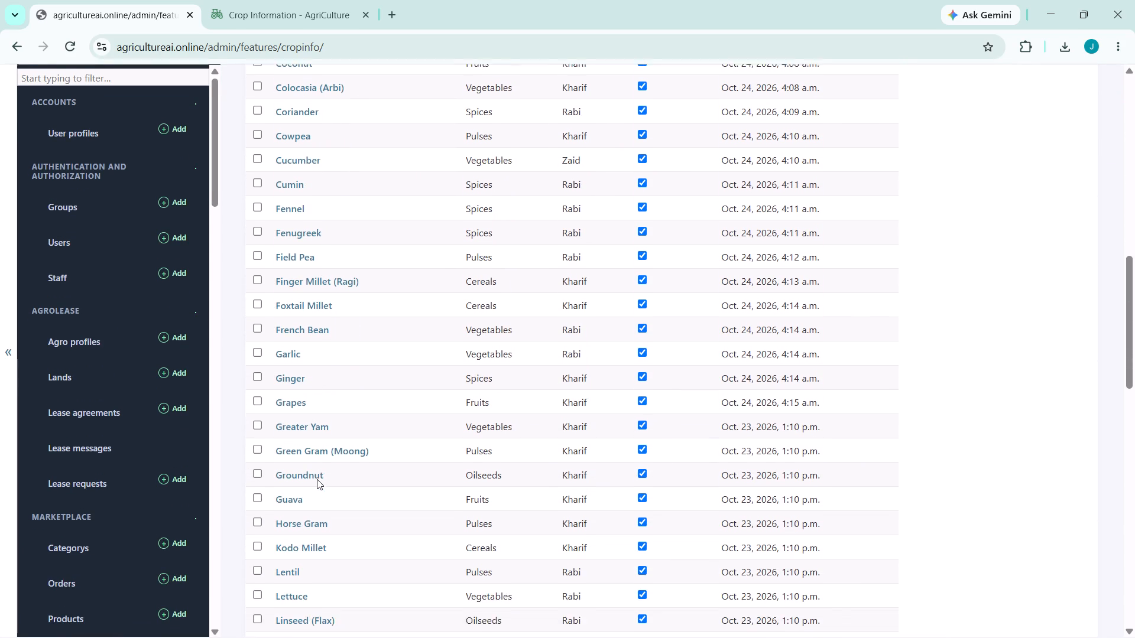
scroll(317, 479, down, 1)
click(300, 423)
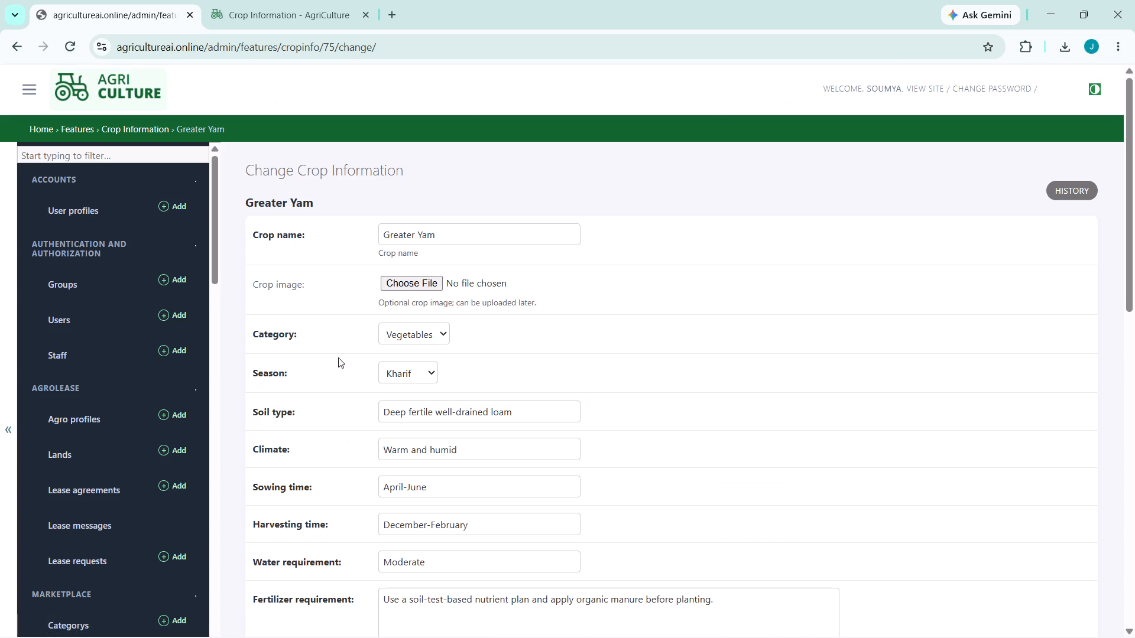
click(393, 284)
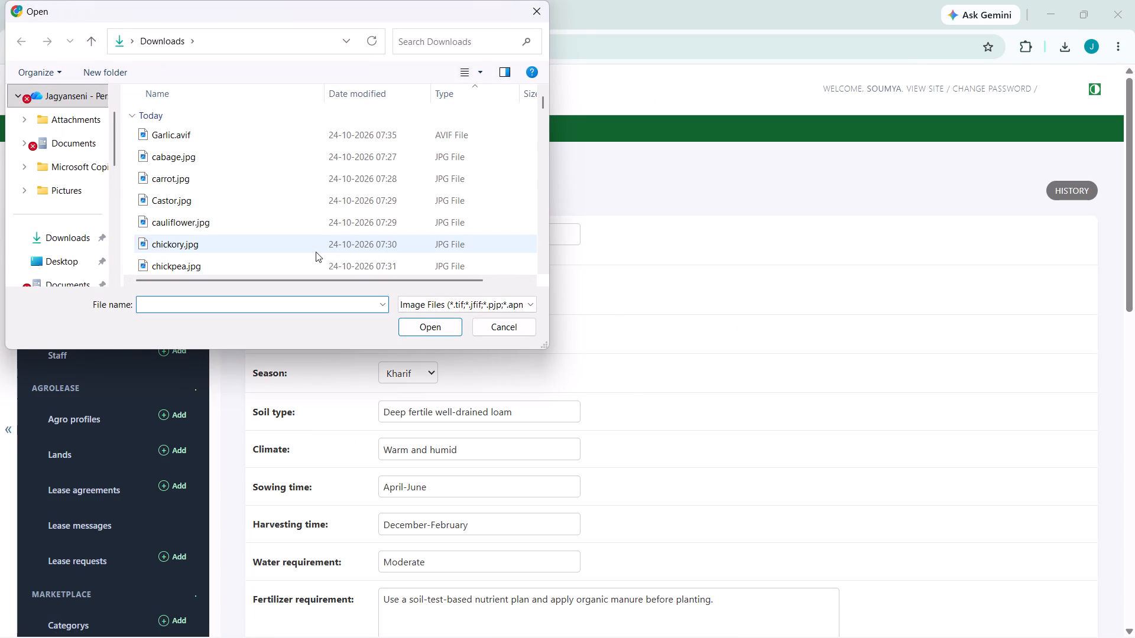
click(530, 7)
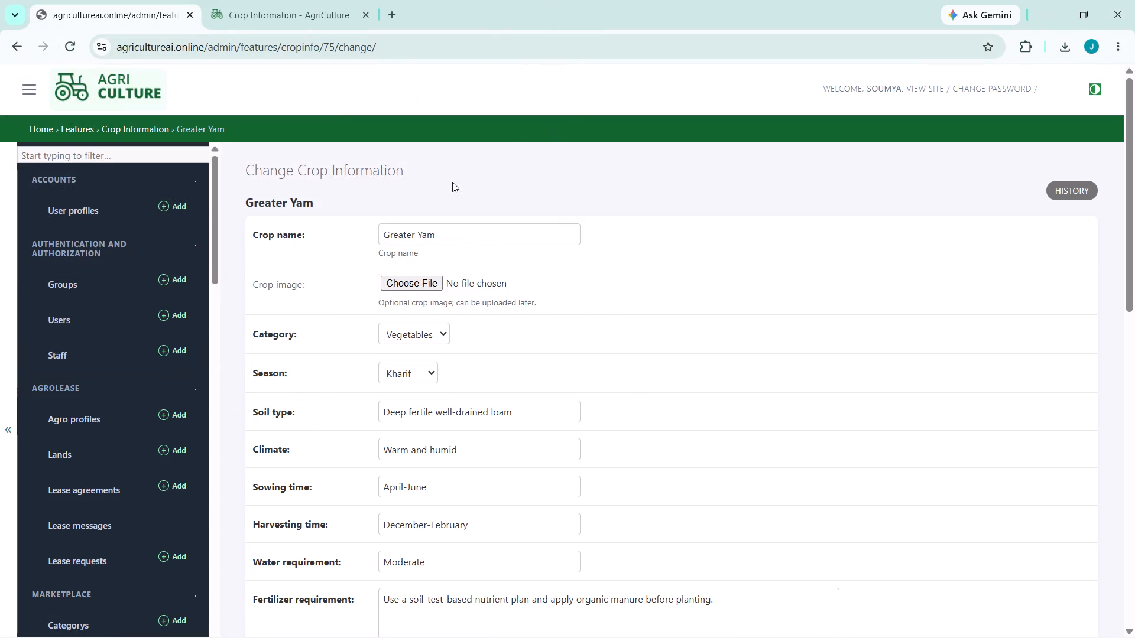
click(424, 283)
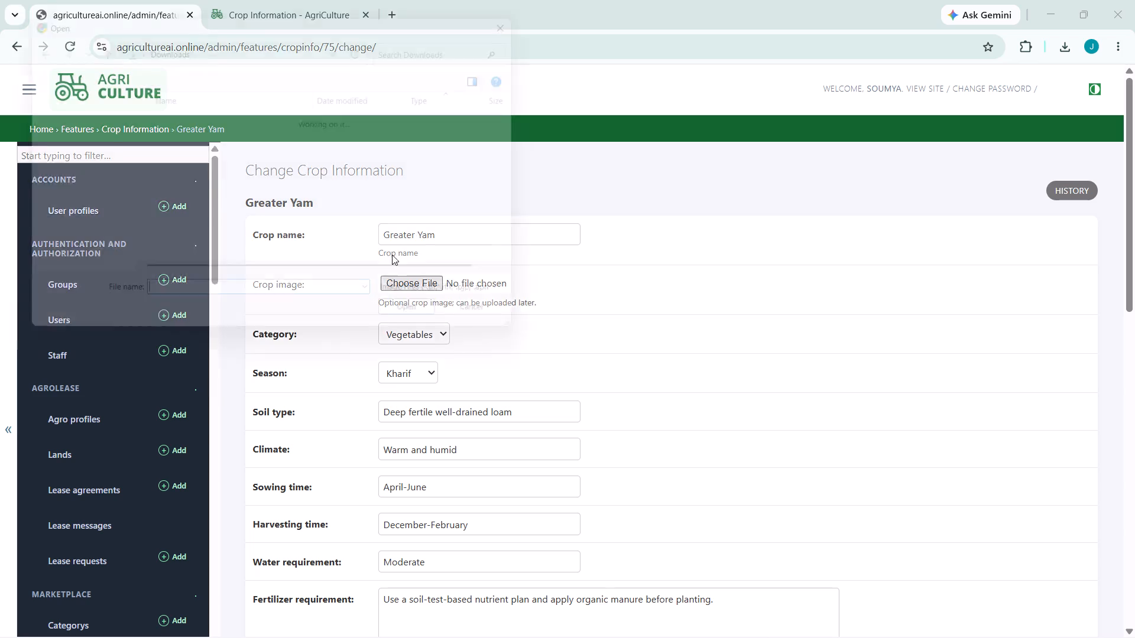
scroll(283, 255, down, 1)
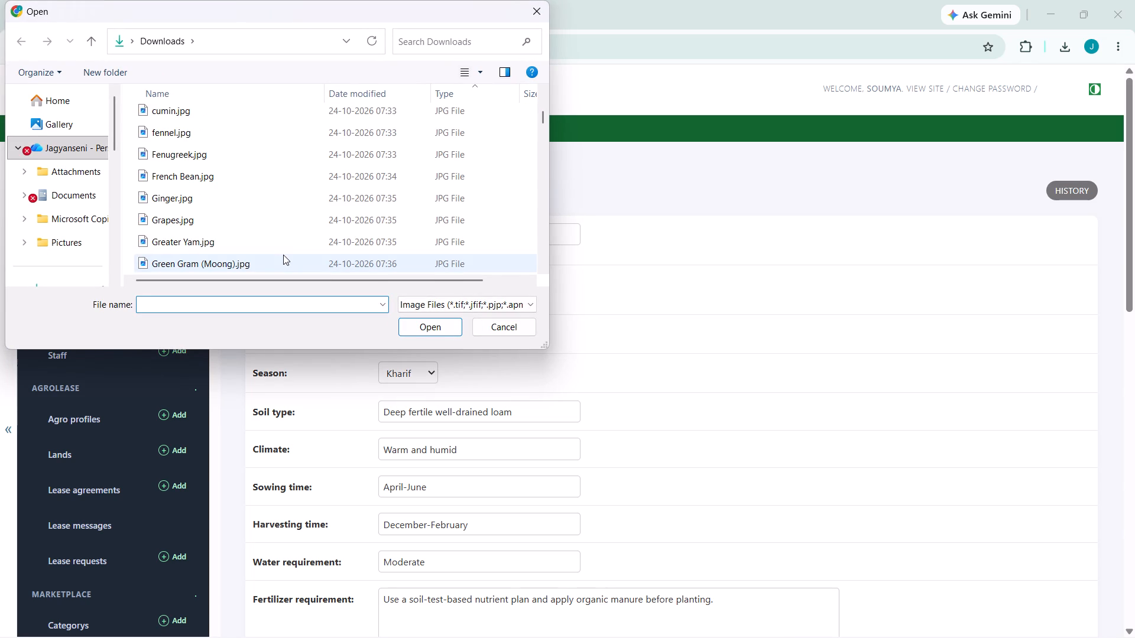
scroll(283, 255, down, 2)
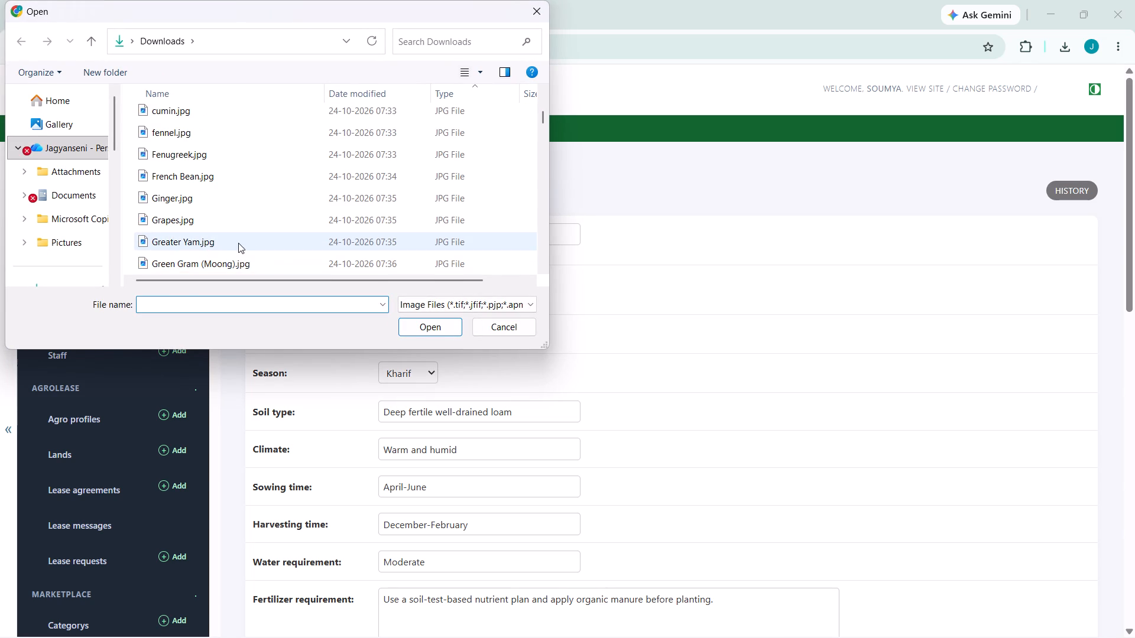
click(238, 243)
click(418, 320)
scroll(418, 320, down, 6)
click(270, 543)
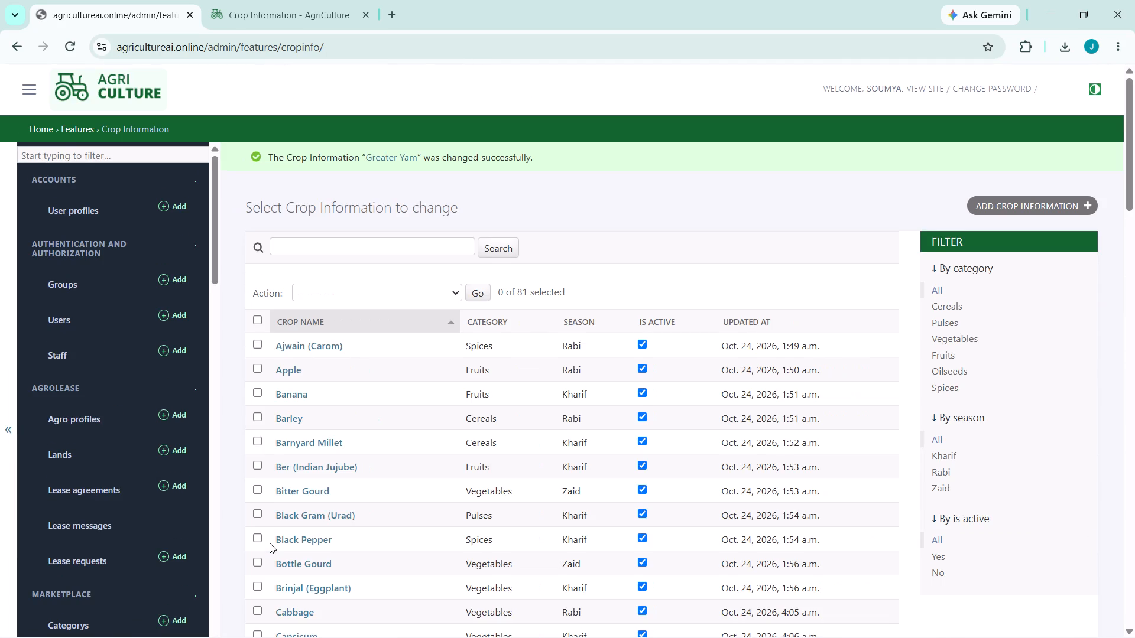
Open the Groundnut crop record, attach Groundnut.jpg from Downloads as its crop image, and save it.
scroll(270, 543, down, 9)
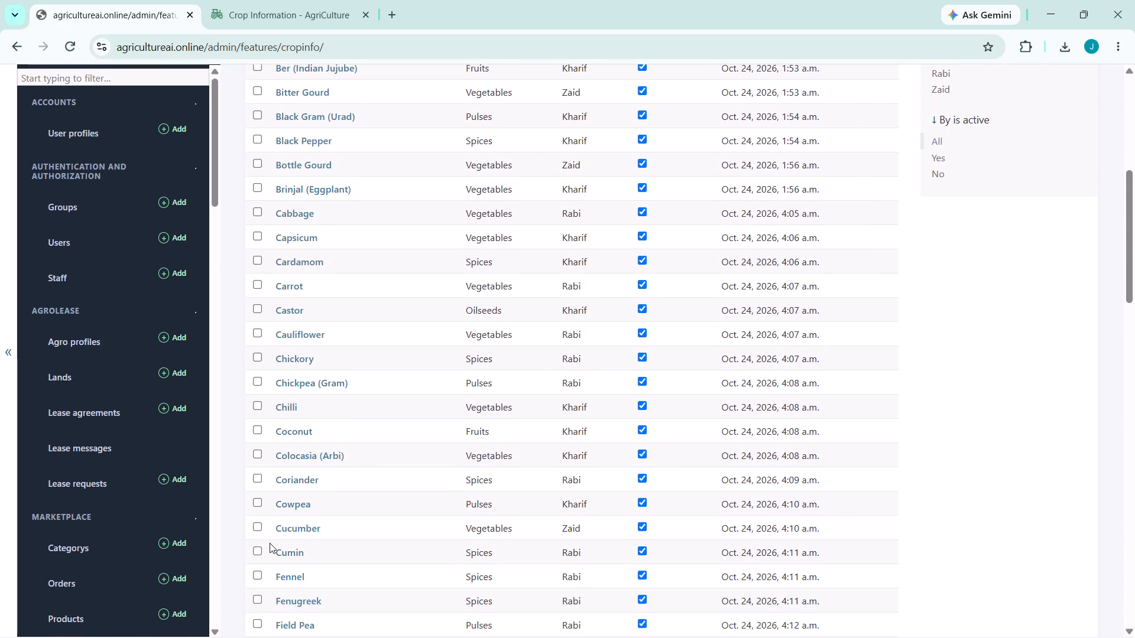
scroll(270, 543, down, 4)
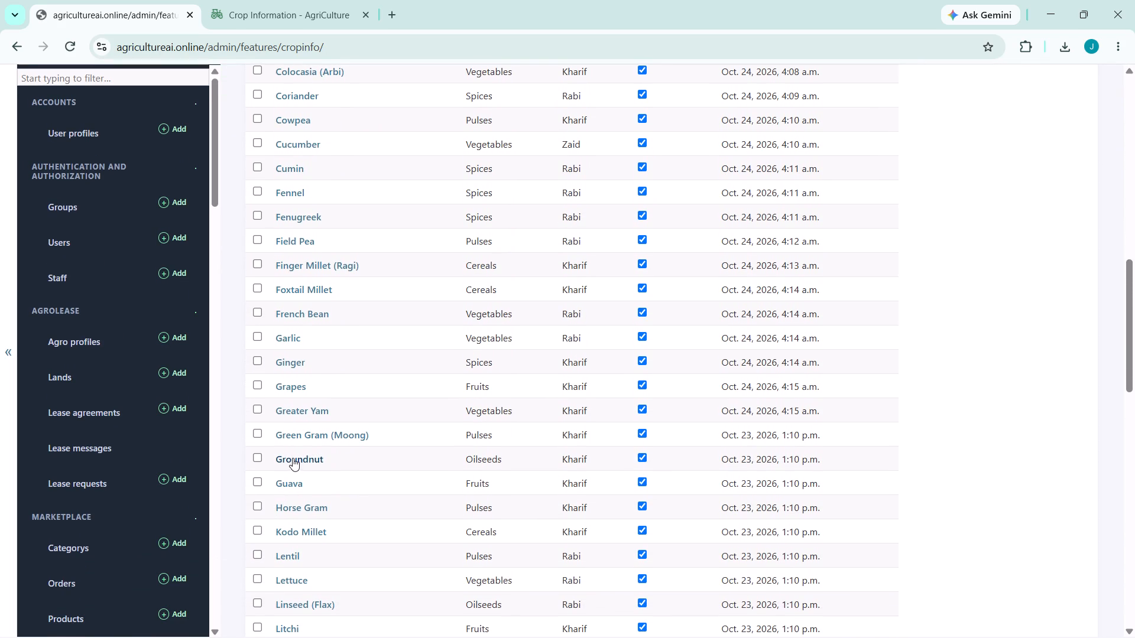
click(293, 459)
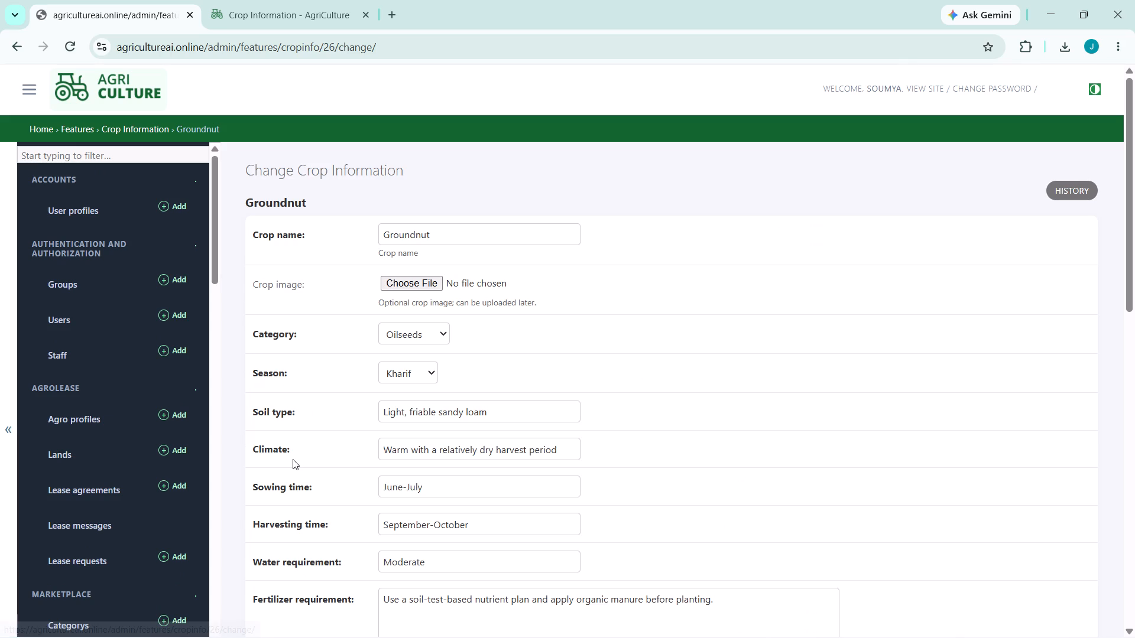
click(413, 282)
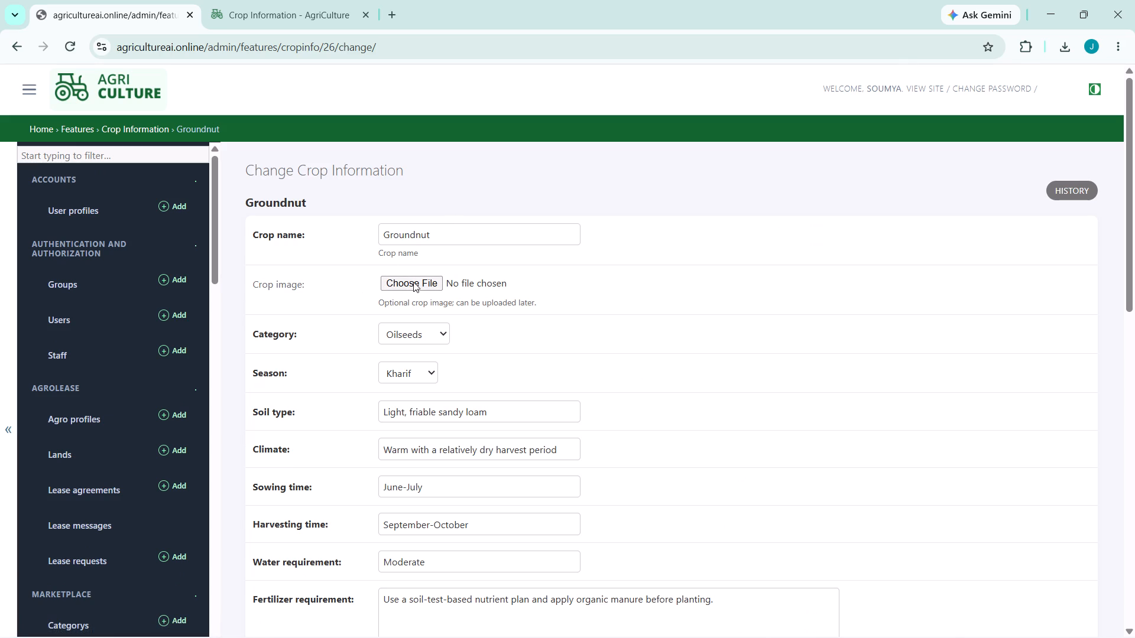
scroll(296, 222, down, 1)
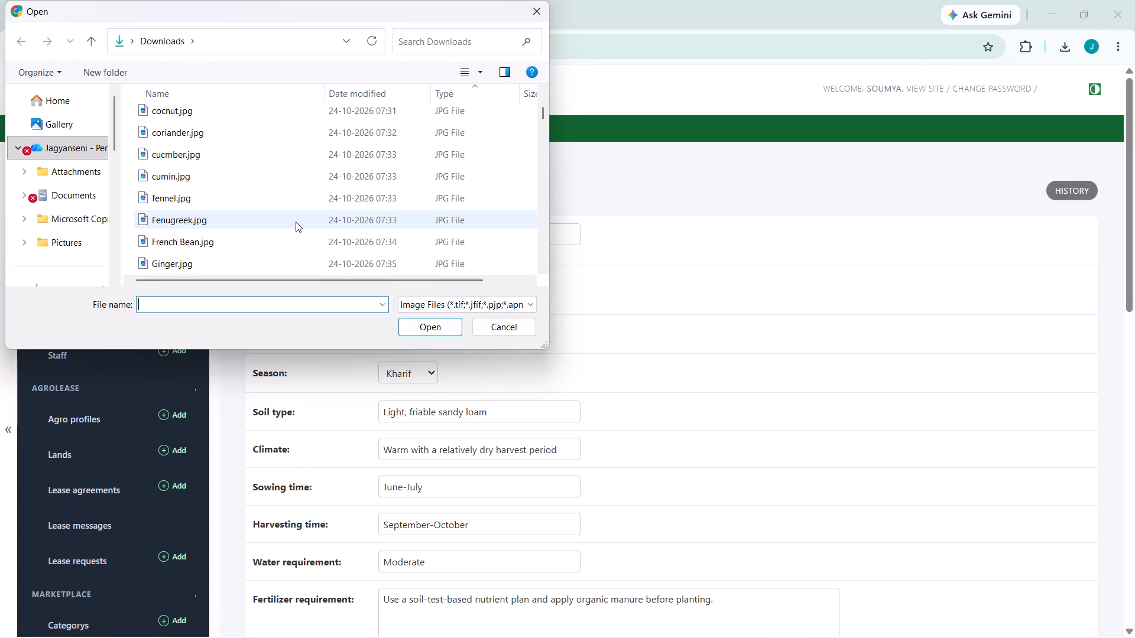
scroll(296, 222, down, 2)
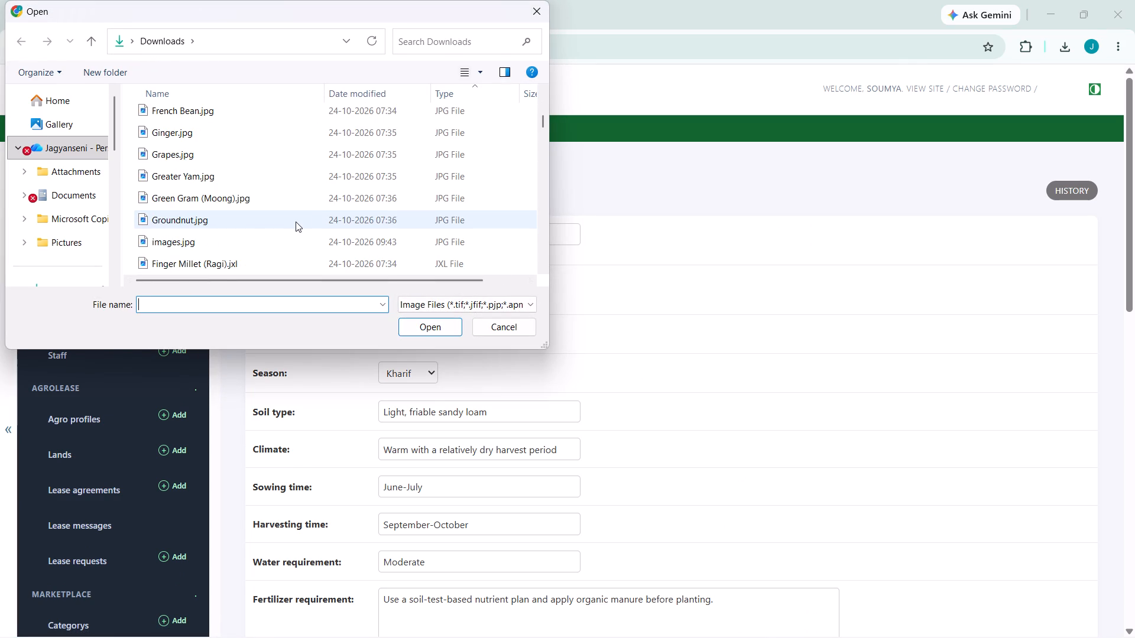
click(258, 221)
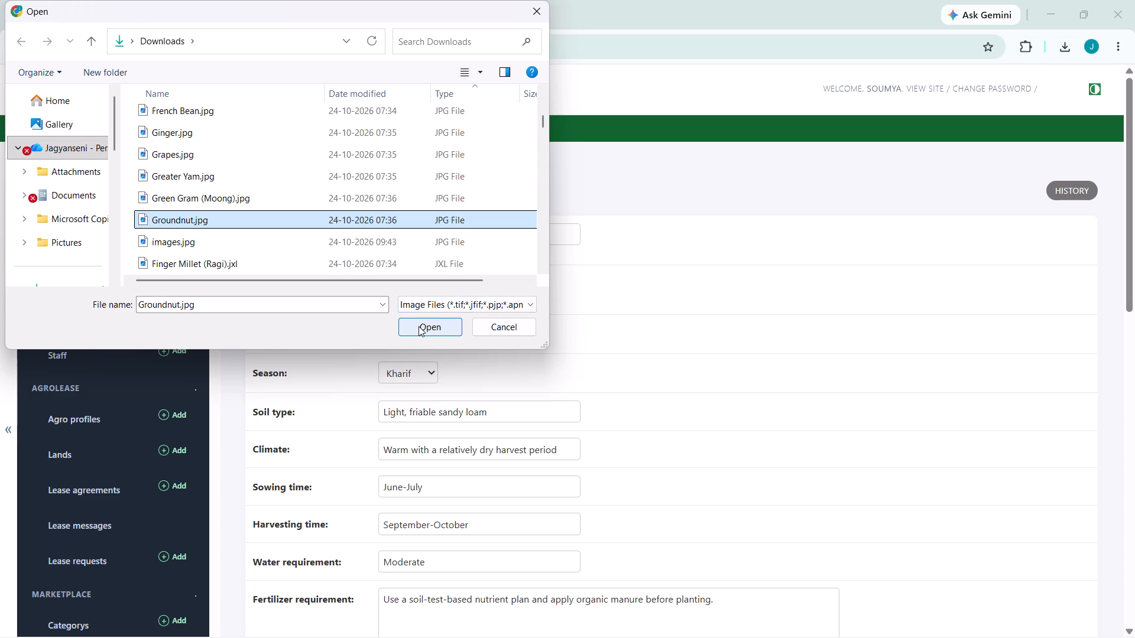
click(419, 326)
scroll(384, 347, down, 7)
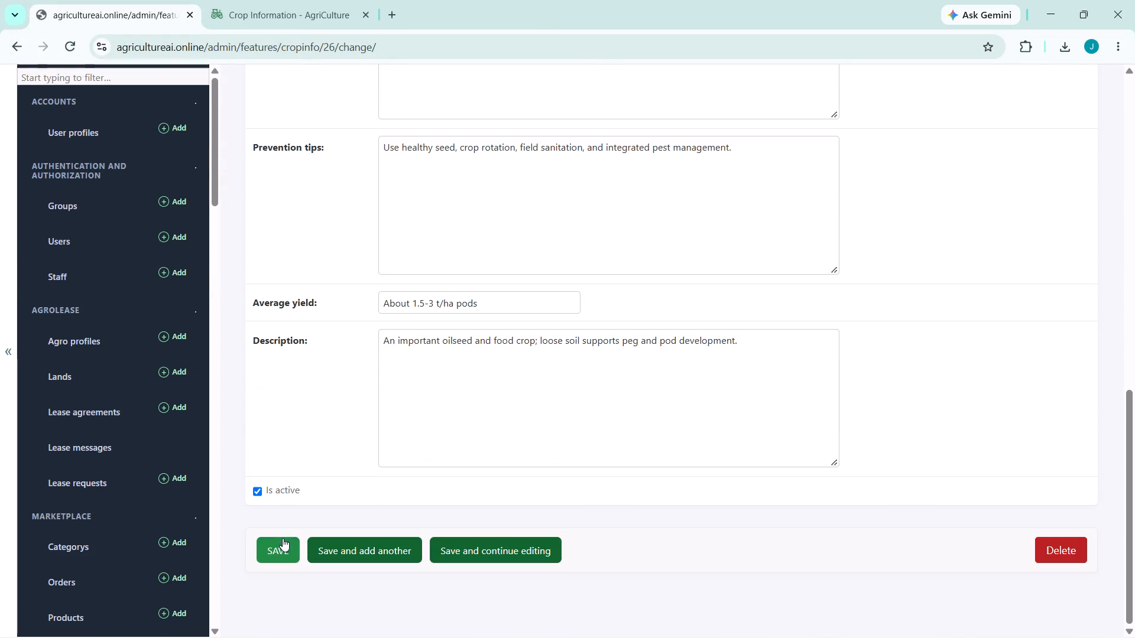
click(283, 539)
Open the Guava crop record, attach Guava.webp from Downloads as its crop image, and save it.
scroll(322, 529, down, 6)
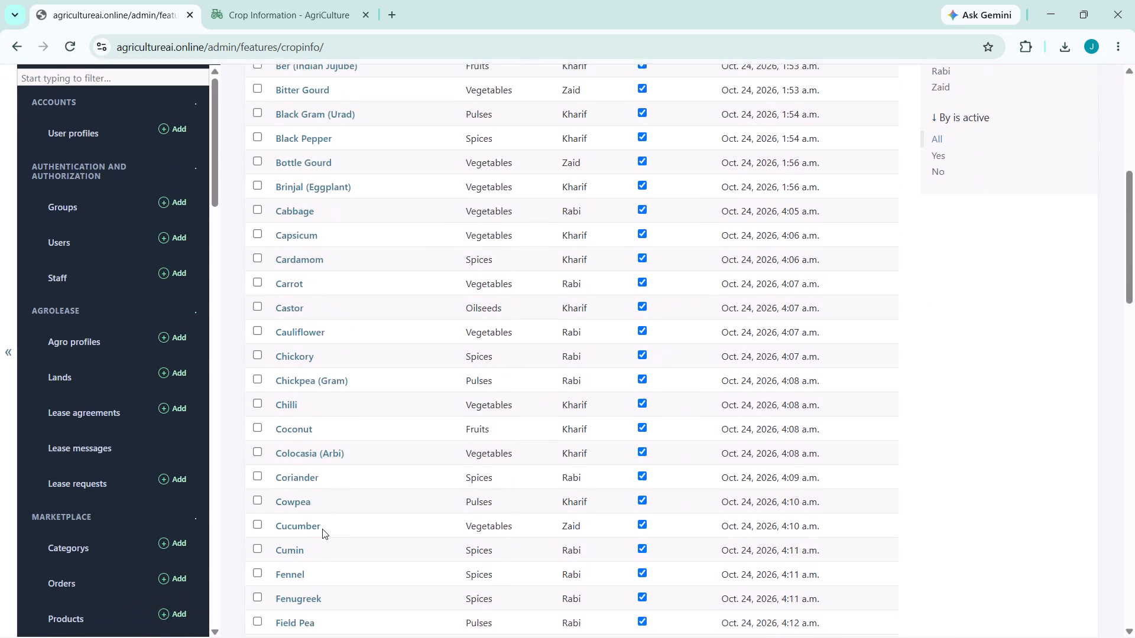
scroll(322, 529, down, 6)
click(281, 457)
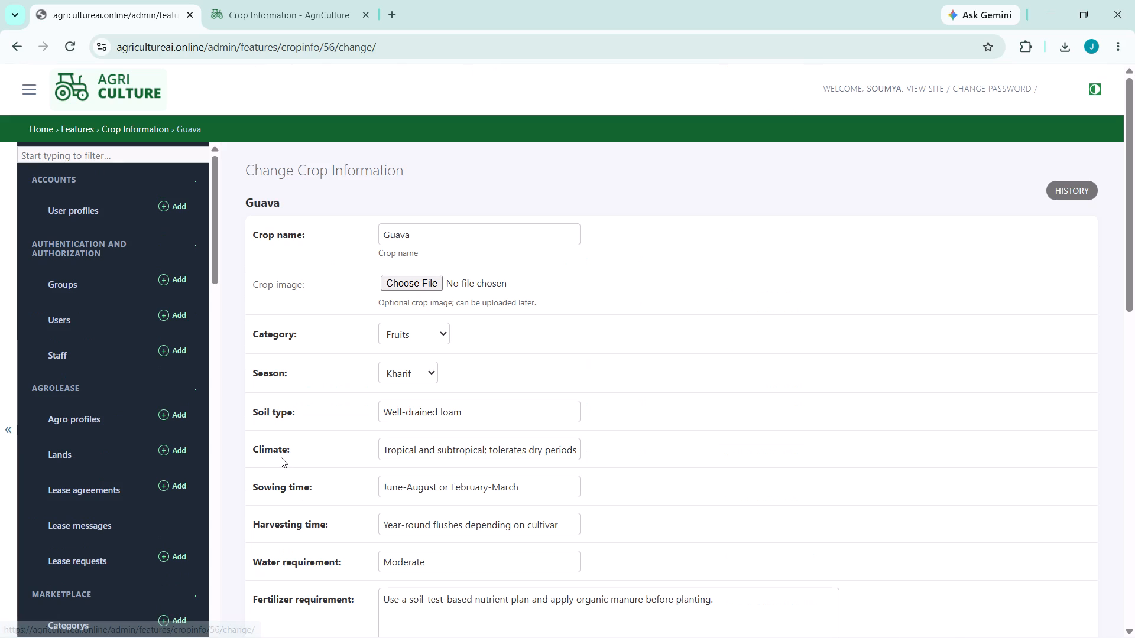
click(425, 279)
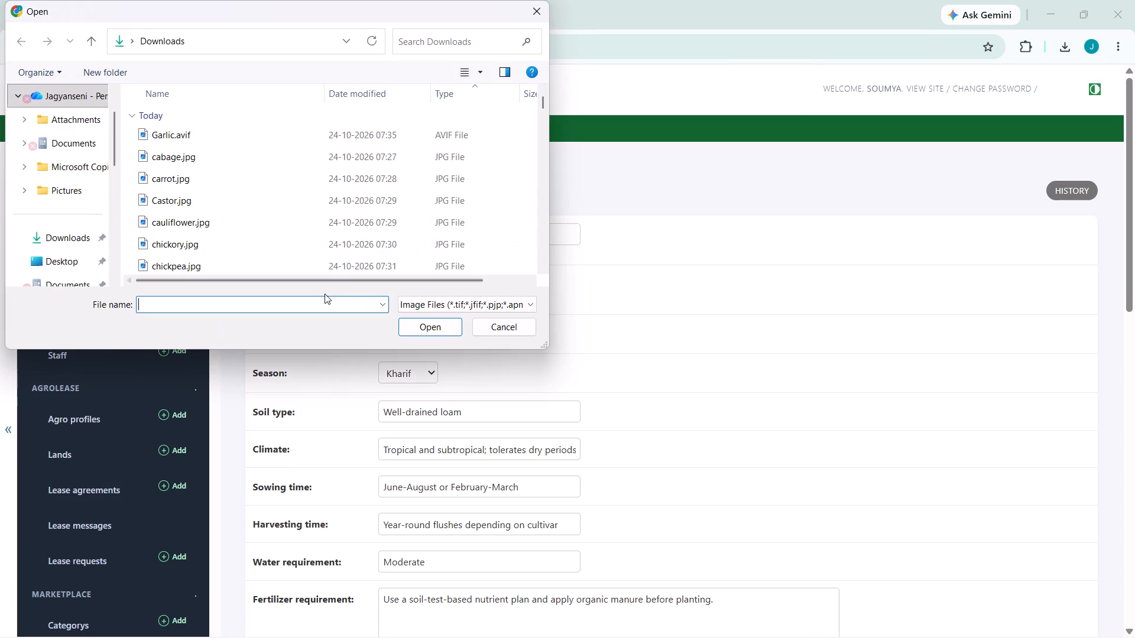
scroll(309, 233, down, 3)
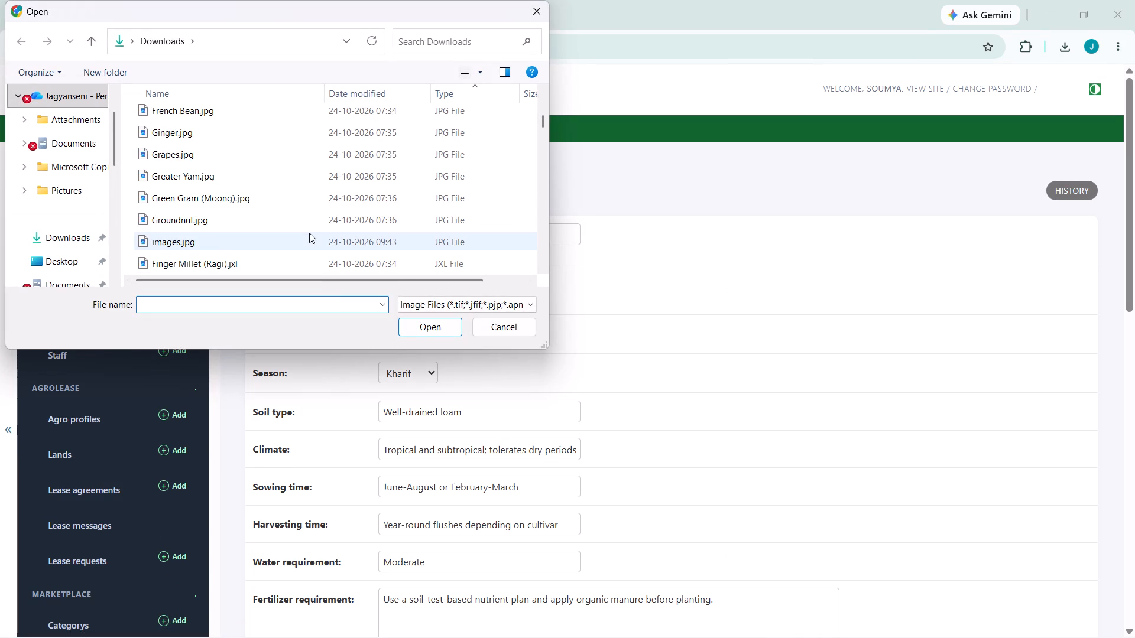
scroll(246, 236, down, 1)
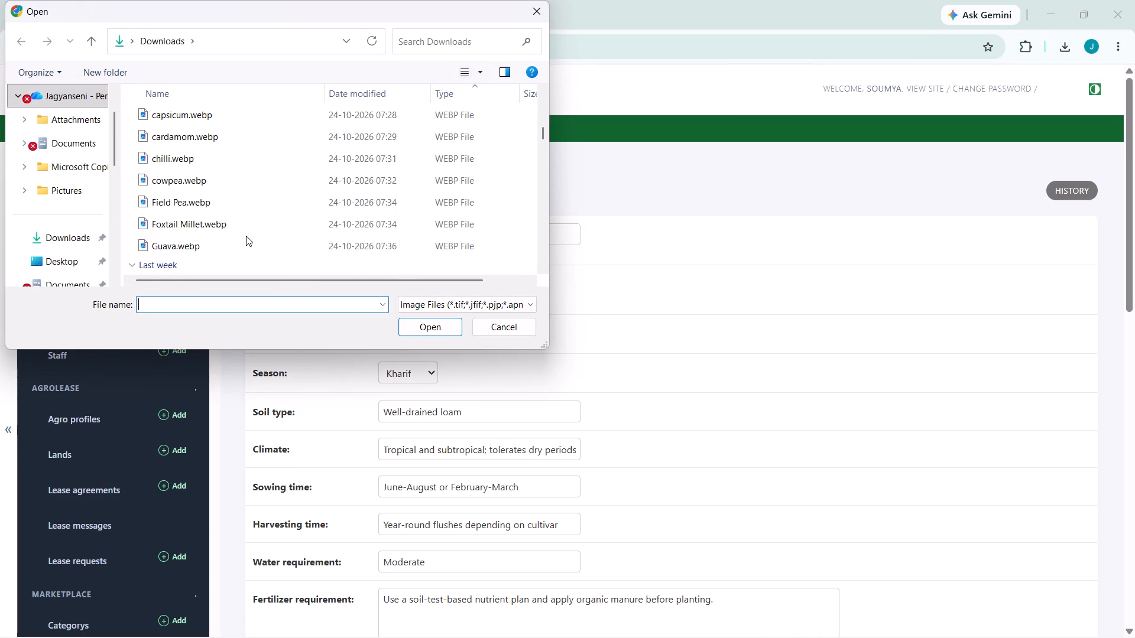
scroll(246, 236, down, 1)
click(218, 248)
click(430, 330)
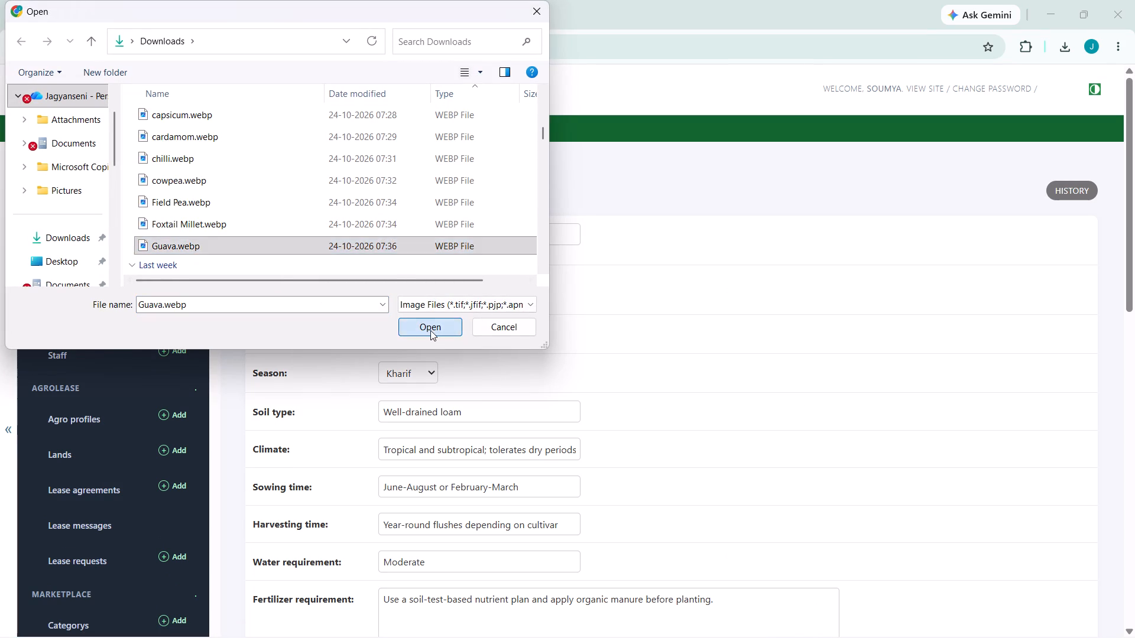
scroll(430, 330, down, 7)
click(270, 557)
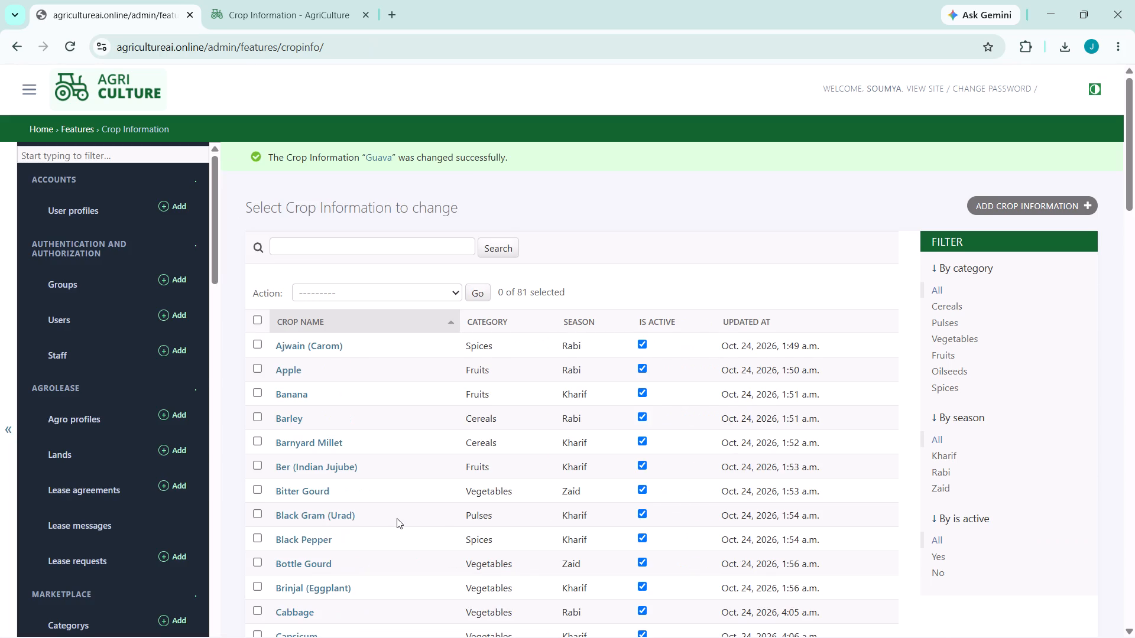
Look over the remaining crop records and switch to the public Crop Information page to check the crop images.
scroll(397, 518, down, 14)
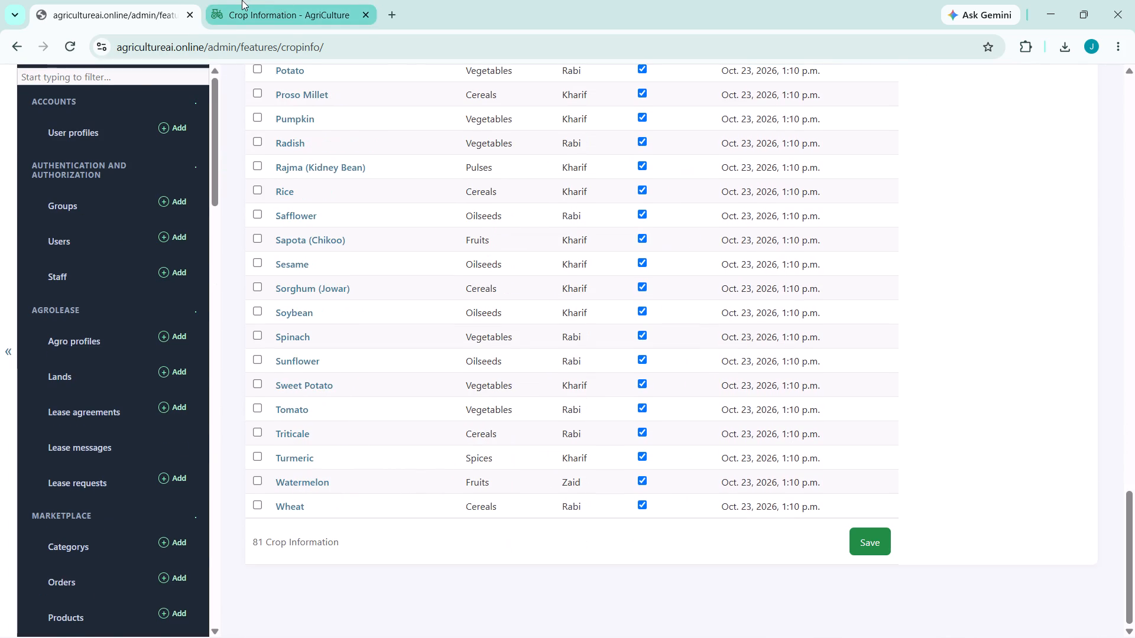
click(242, 0)
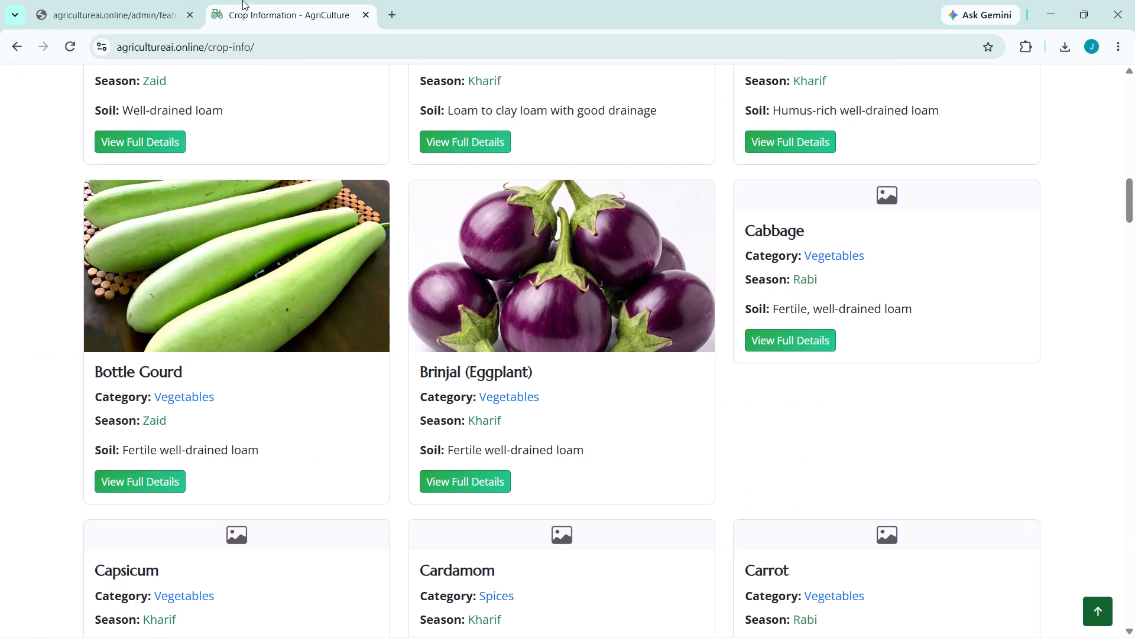